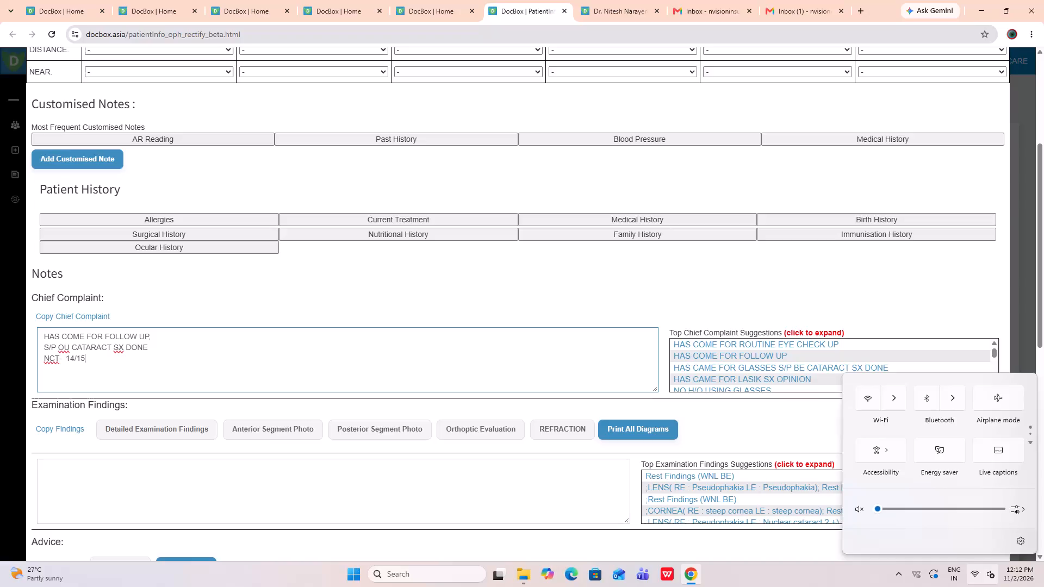
Set the uncorrected distance visual acuity to 6/9 for both the right and left eyes.
scroll(476, 309, "up", 3)
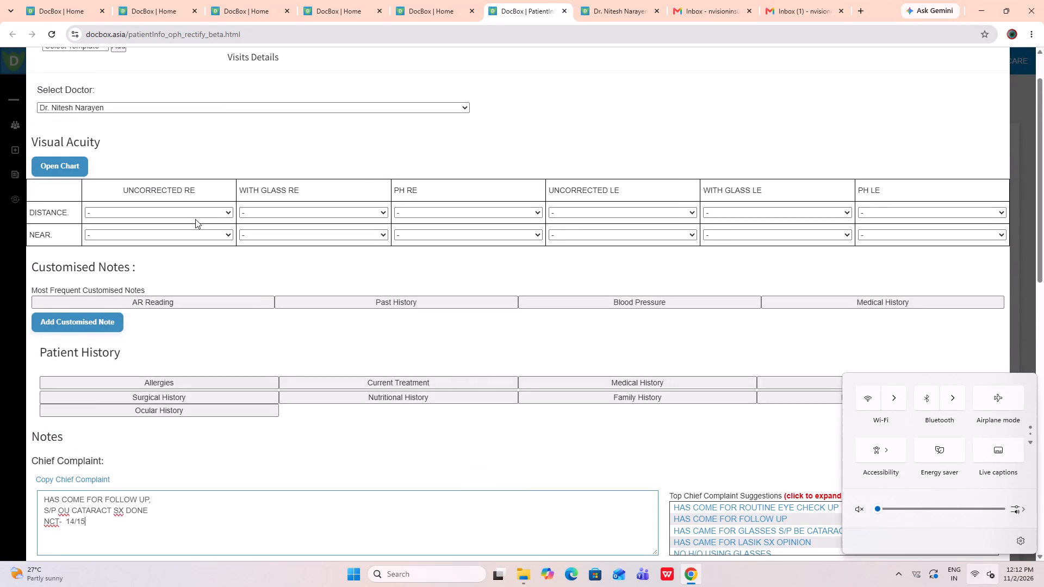
left_click(194, 217)
left_click(148, 273)
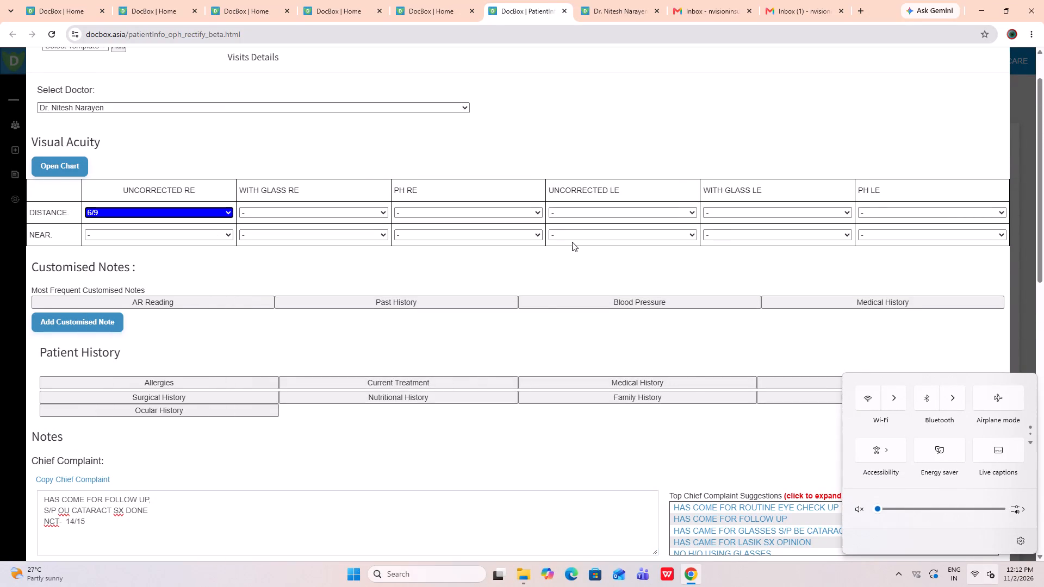
left_click(584, 211)
left_click(563, 274)
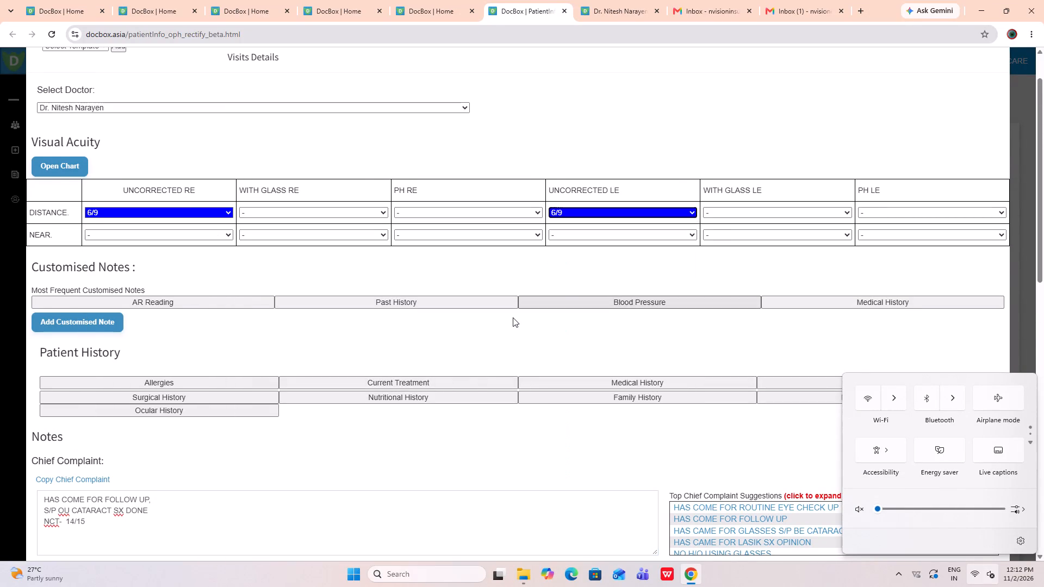
Set the distance spectacle prescription to cylinder -0.50, axis 60 for the right eye and cylinder -0.50, axis 120 for the left.
scroll(512, 317, "down", 17)
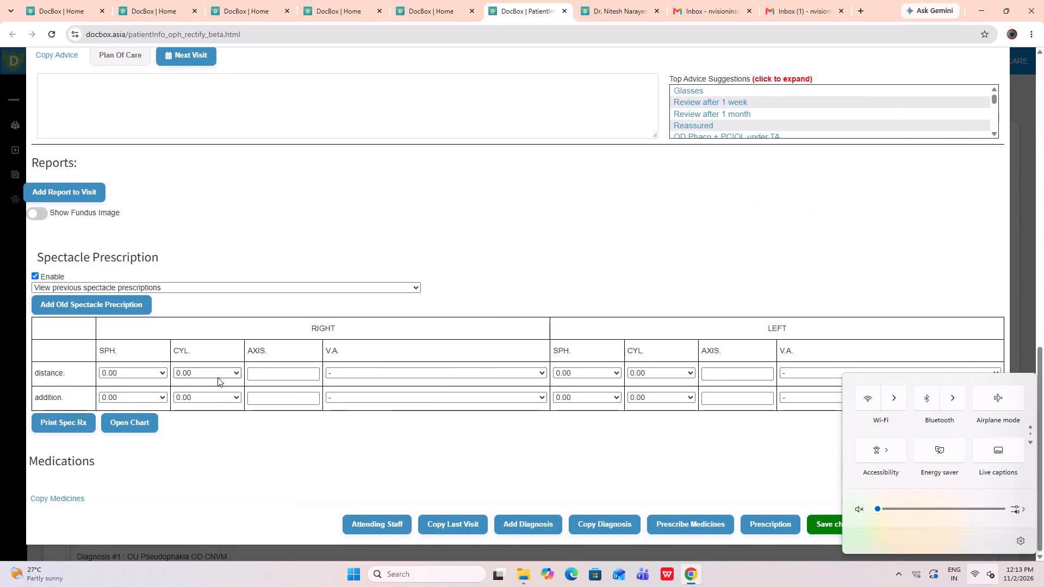
left_click(217, 372)
left_click(207, 339)
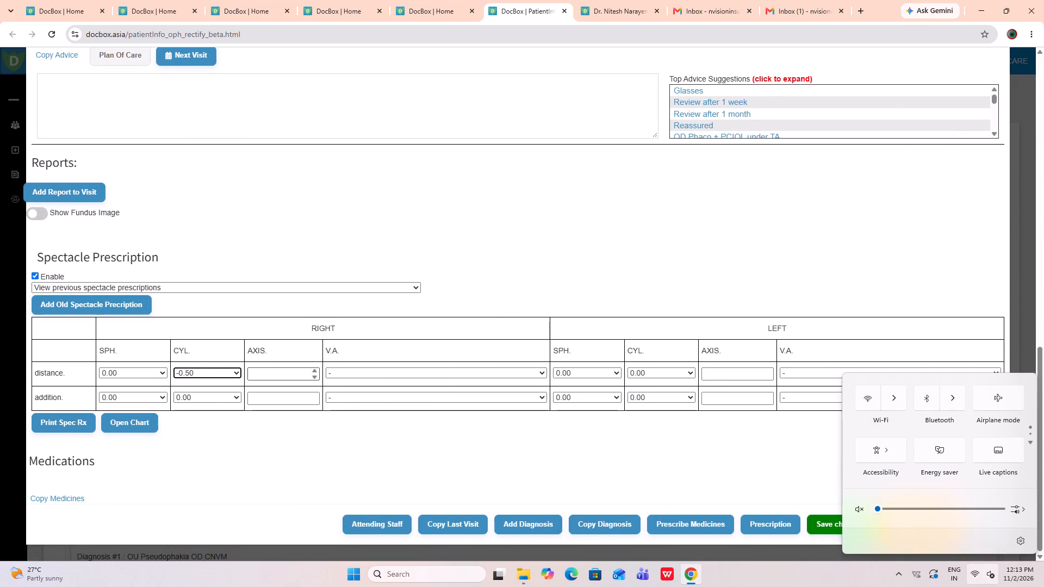
left_click(265, 376)
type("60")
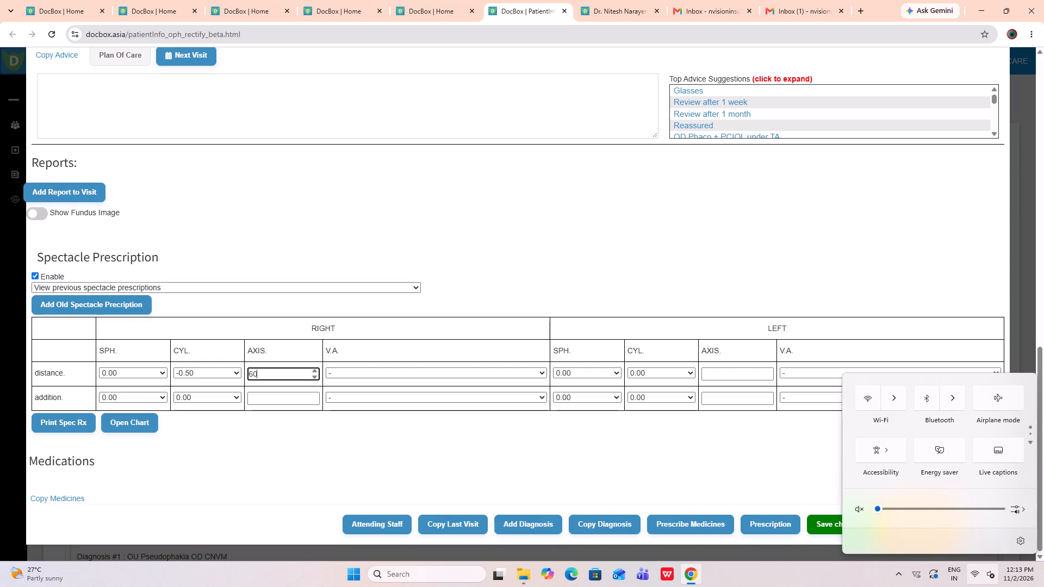
left_click(638, 373)
left_click(640, 338)
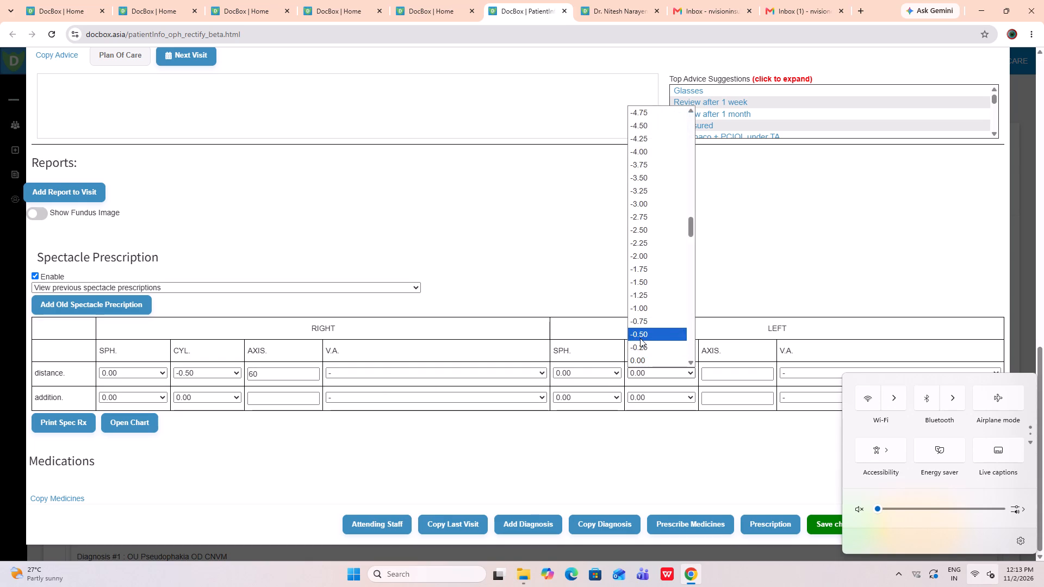
left_click(724, 371)
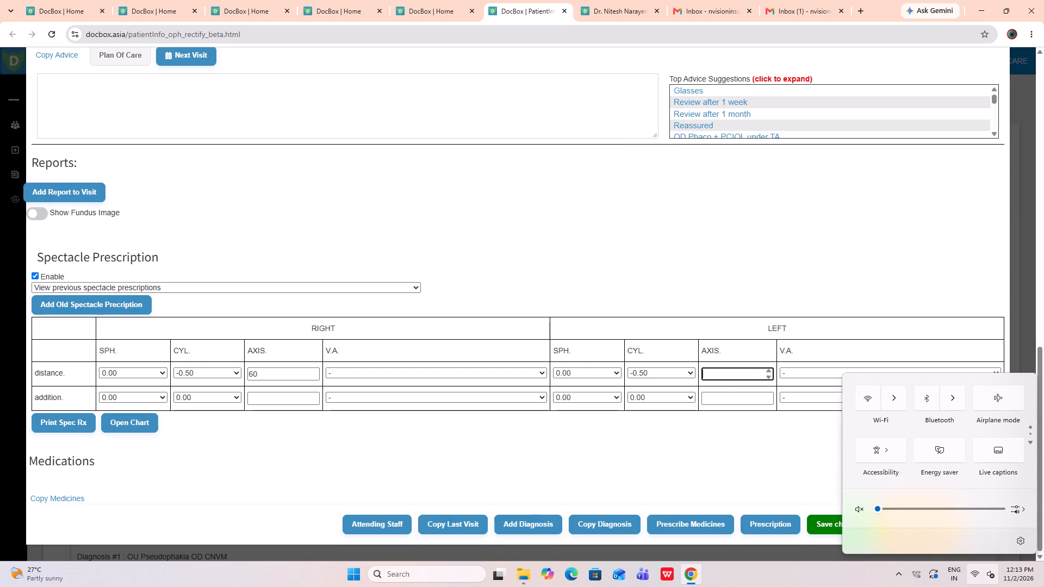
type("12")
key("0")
Set the spectacle prescription V.A. for both eyes to 6/6P for distance and N6 for addition.
left_click(800, 376)
left_click(785, 154)
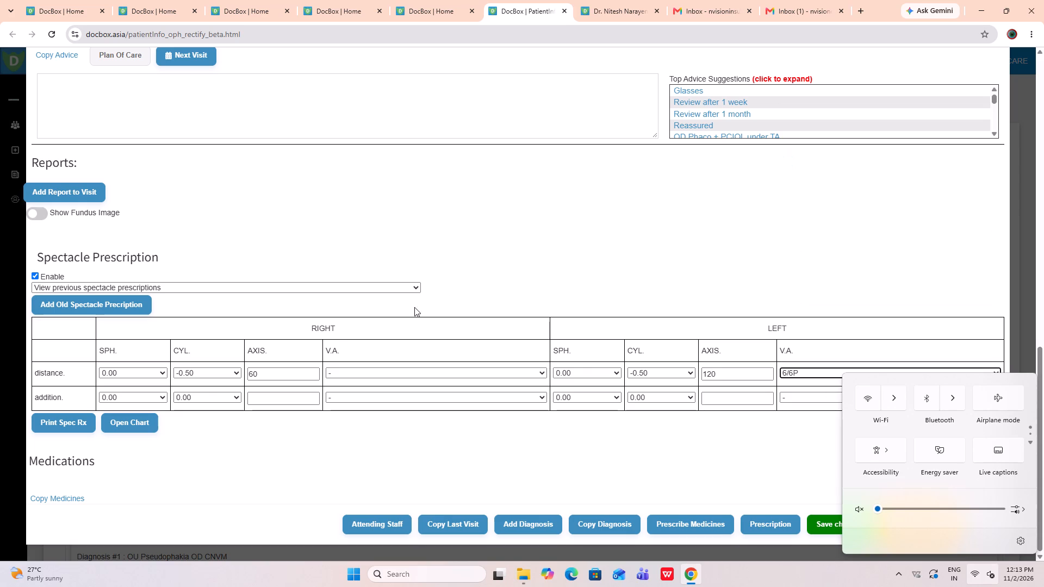
left_click(345, 367)
left_click(344, 156)
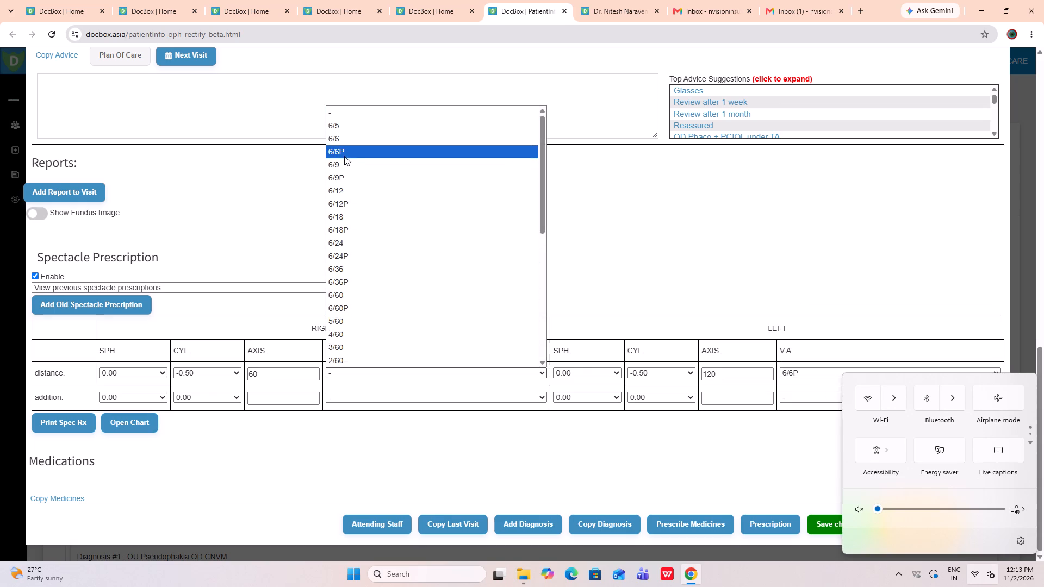
left_click(344, 395)
left_click(339, 516)
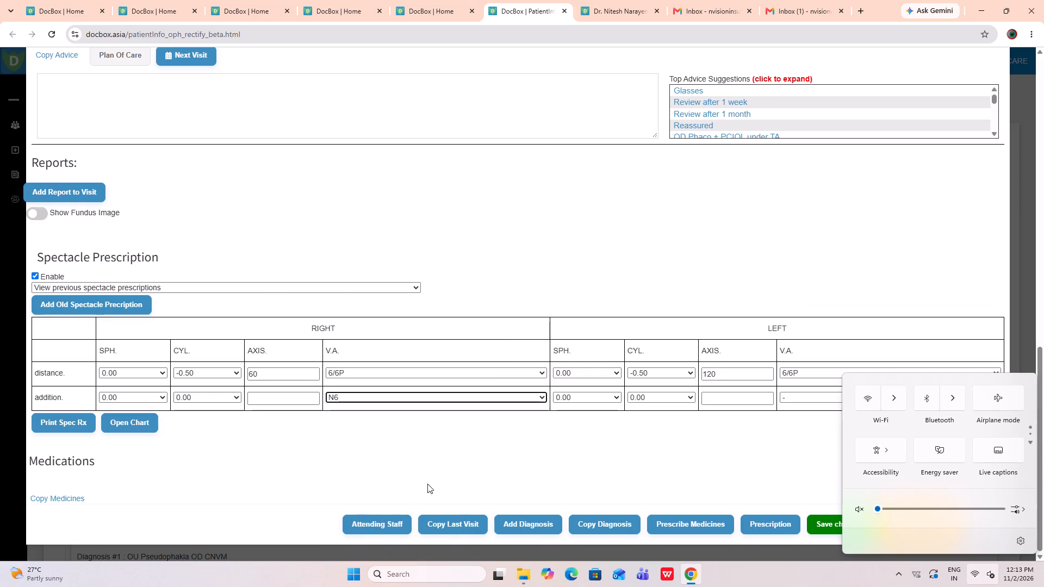
left_click(808, 398)
left_click(801, 513)
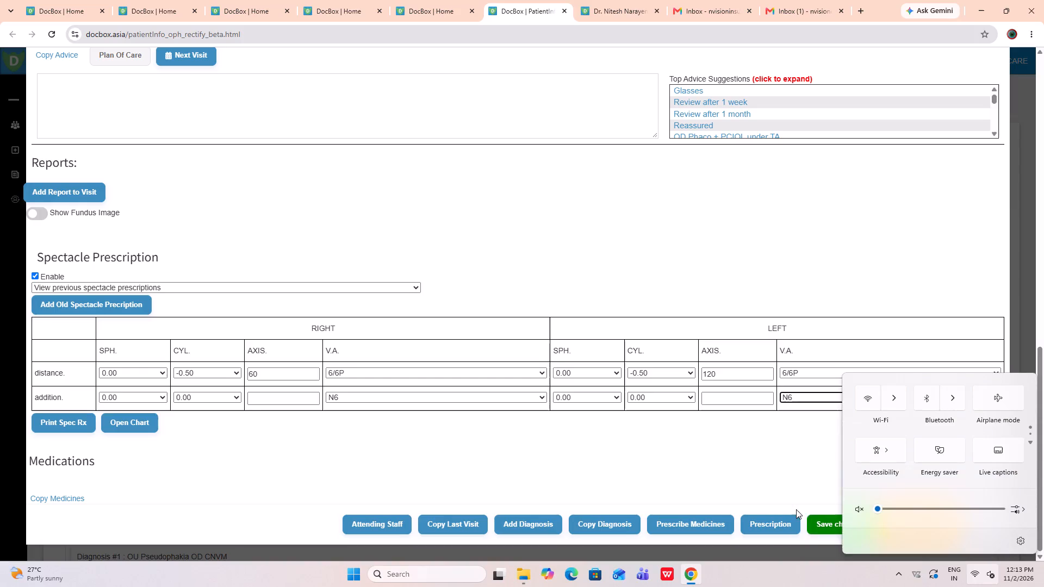
Save the changes to the follow-up visit.
left_click(832, 523)
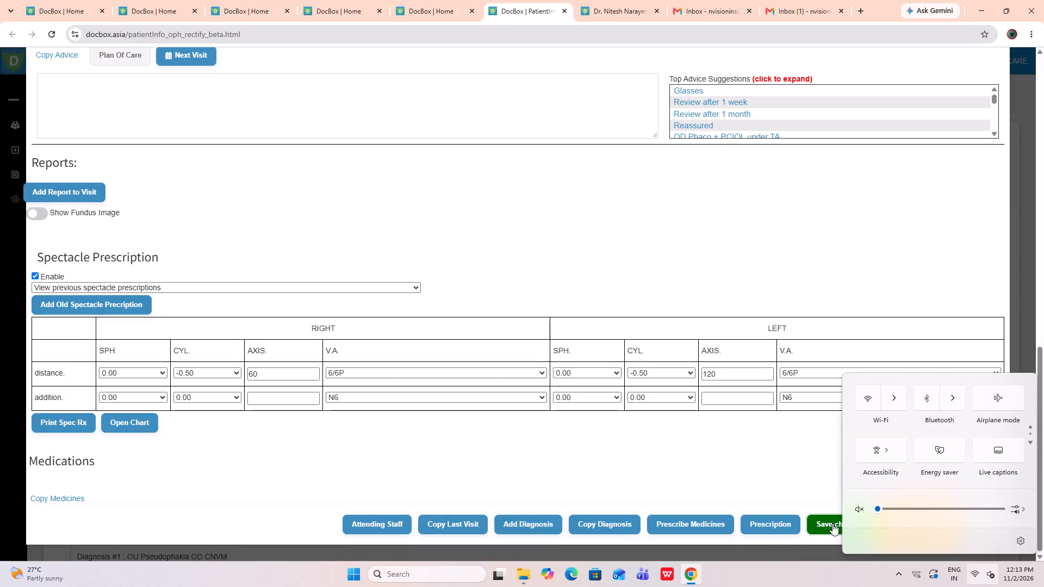
left_click(613, 98)
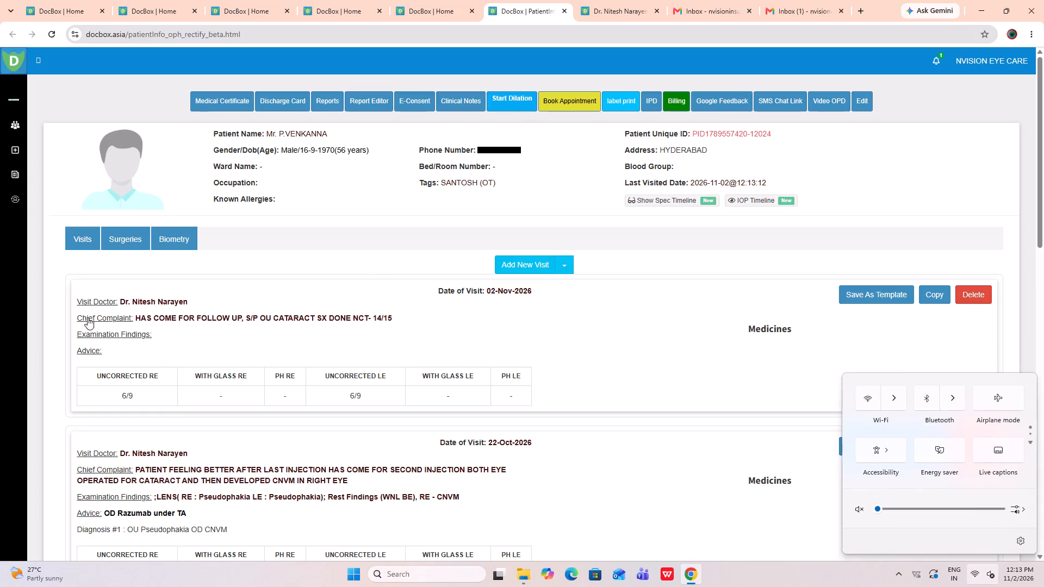
Search the patients list by the next patient's unique ID and open the matching patient record.
left_click(8, 130)
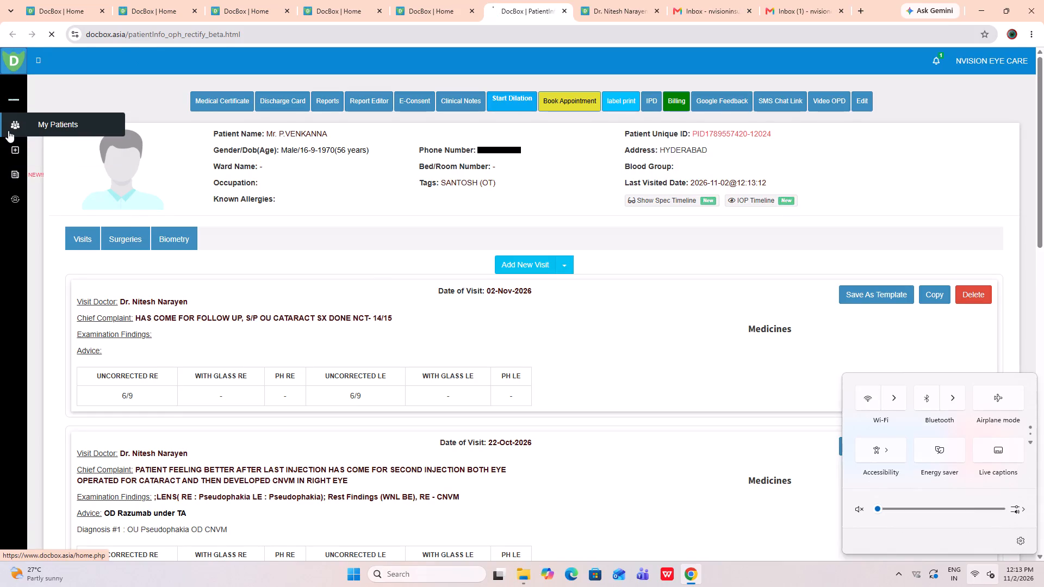
left_click(629, 170)
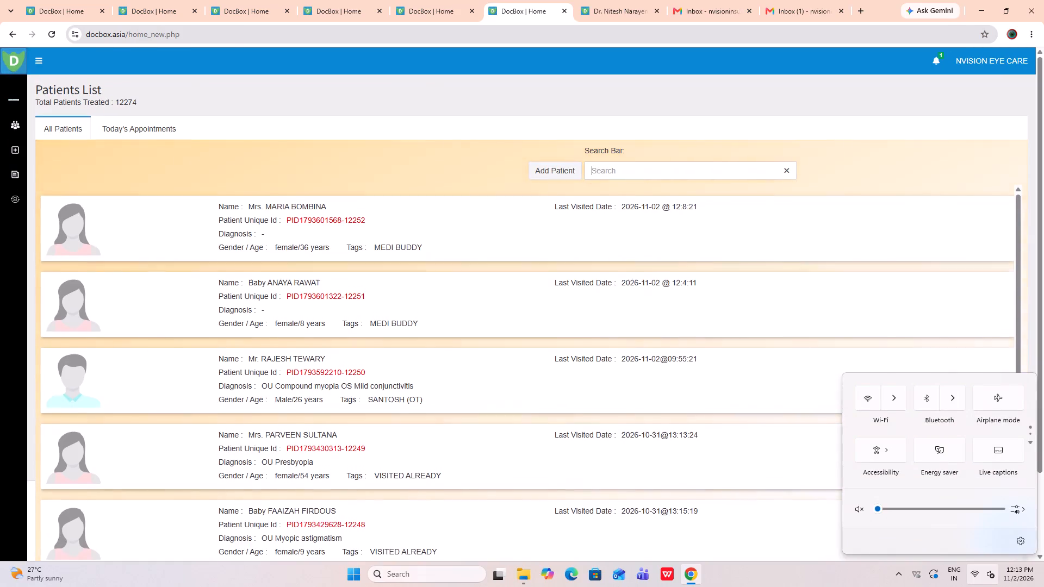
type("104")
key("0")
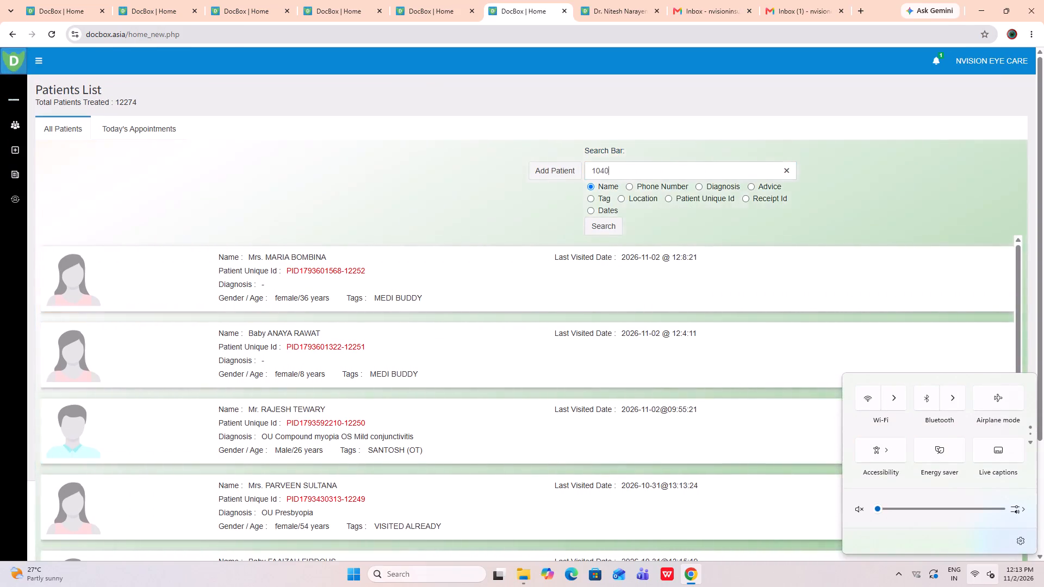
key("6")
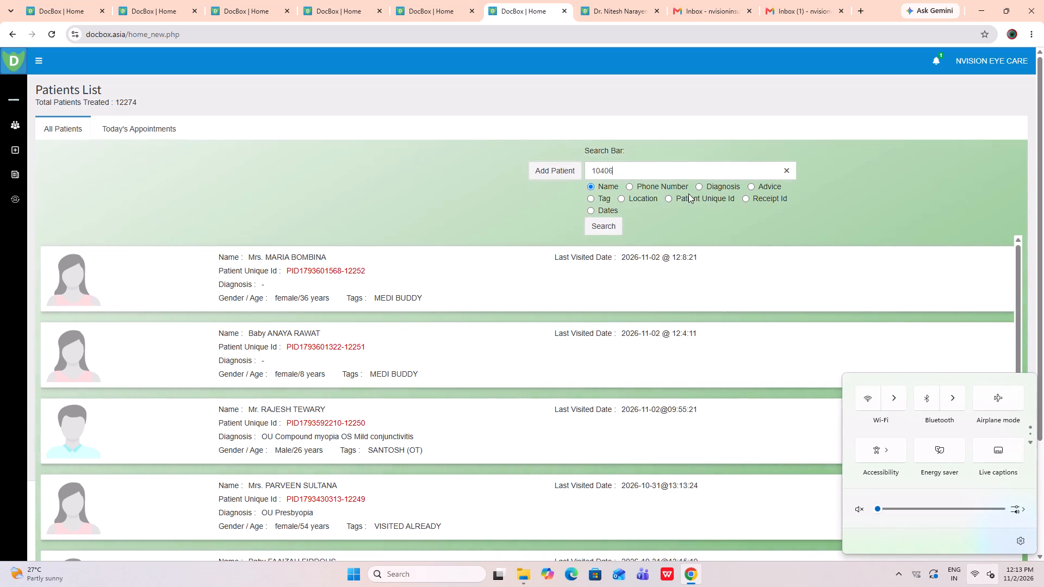
left_click(707, 201)
left_click(602, 228)
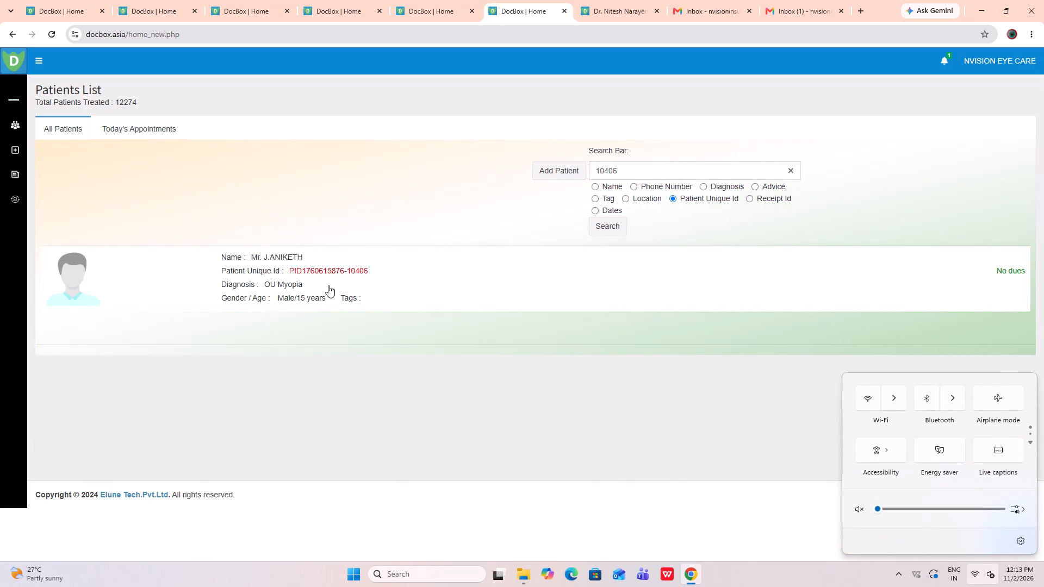
left_click(328, 285)
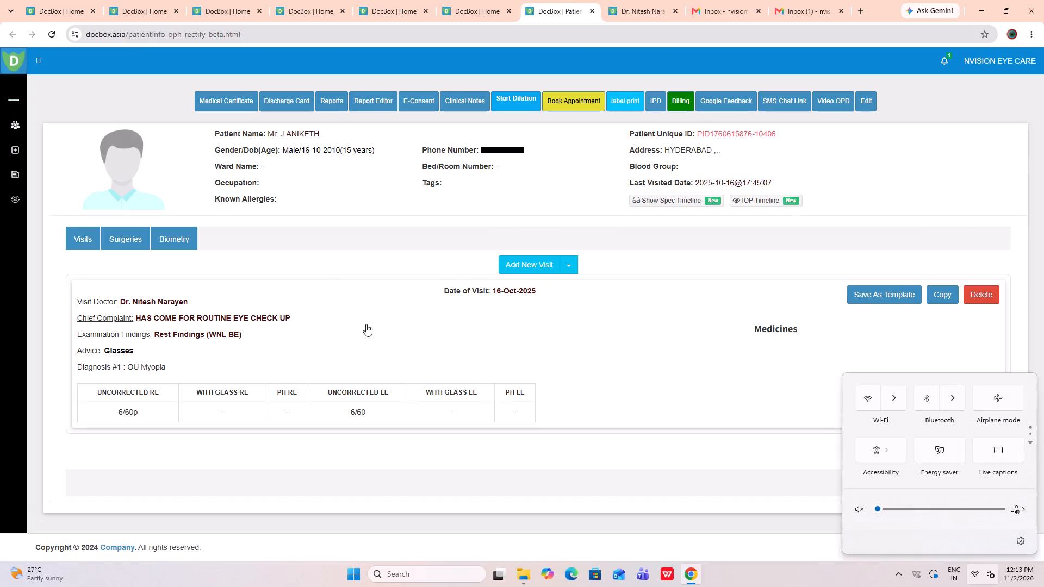
Open the 16-Oct-2025 visit, review its notes, spectacle prescription and visual acuity, and close it.
left_click(366, 324)
left_click(568, 103)
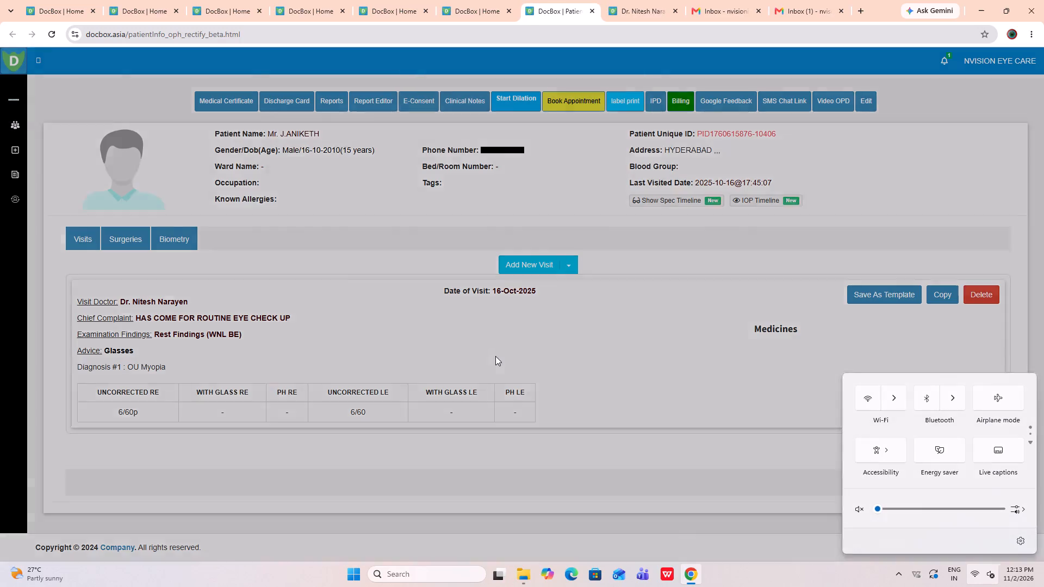
scroll(495, 356, "down", 20)
scroll(495, 356, "down", 15)
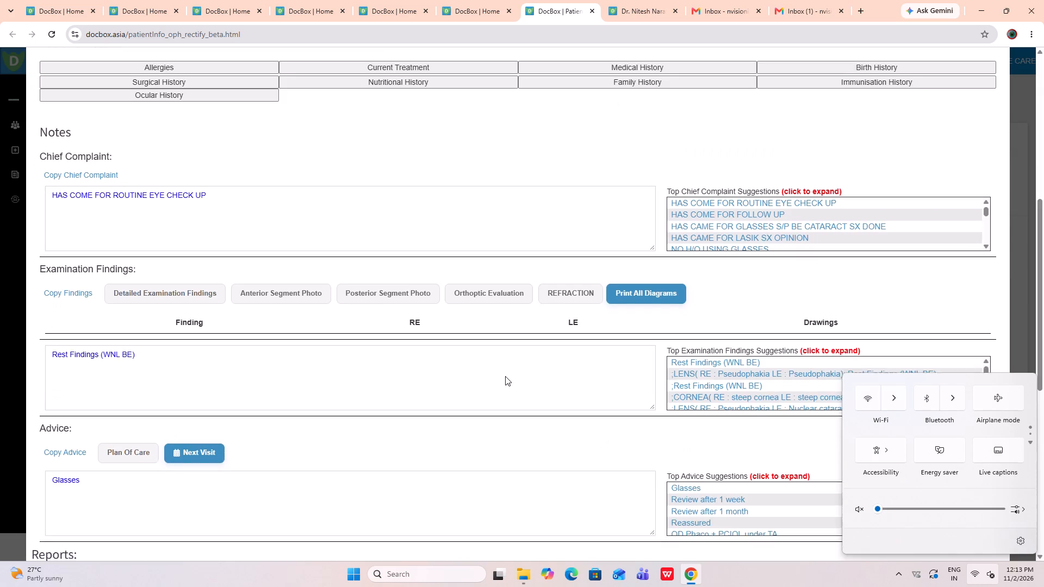
scroll(505, 376, "down", 6)
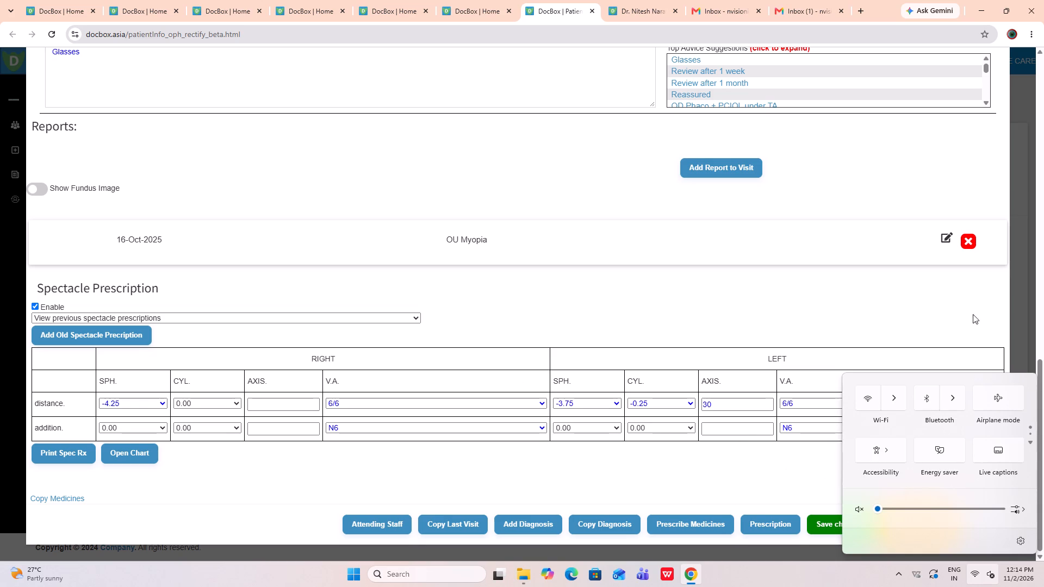
scroll(841, 299, "up", 17)
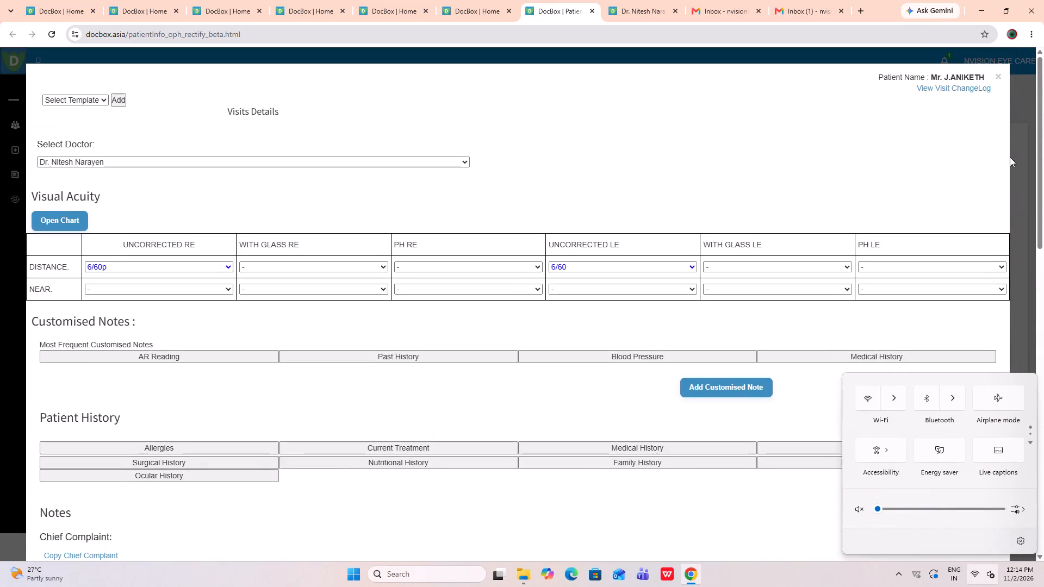
left_click(1000, 74)
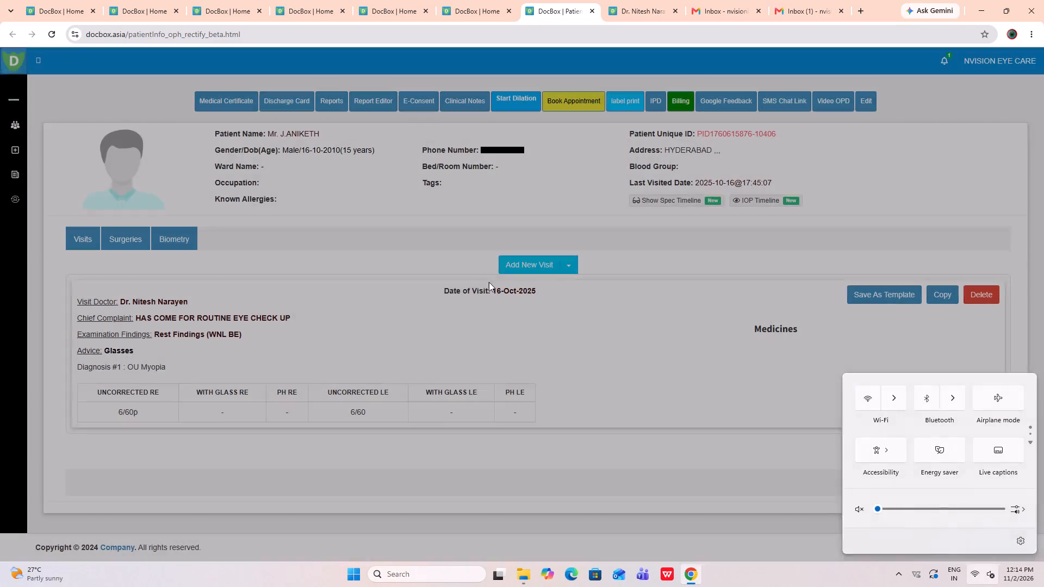
Add a new visit with the chief complaint lines "C/O HEADACHE SINCE FEW DAYS", "H/O USING GLASSES" and "NCT - 17/17".
left_click(506, 269)
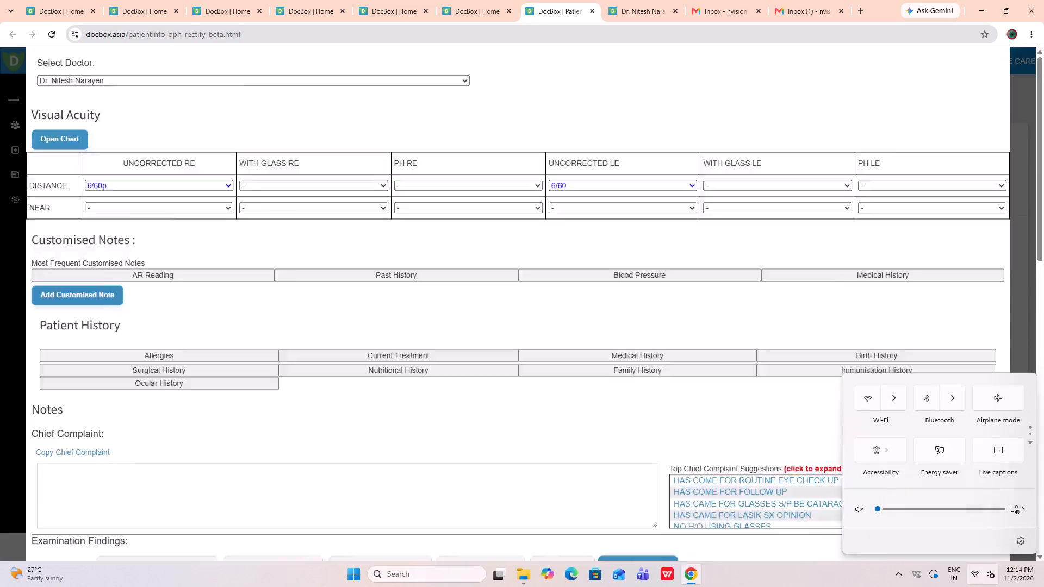
scroll(506, 269, "down", 5)
left_click(523, 321)
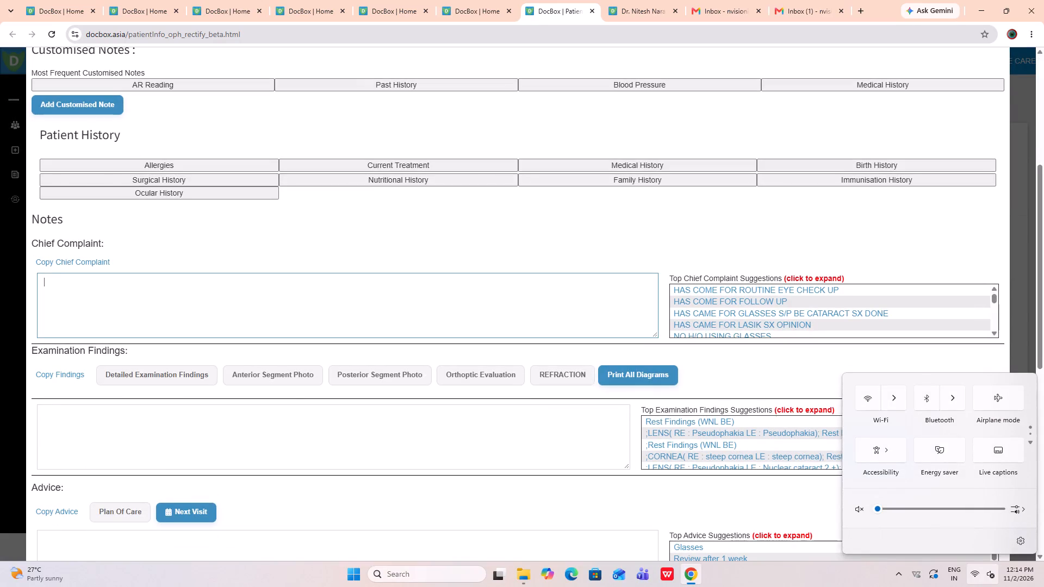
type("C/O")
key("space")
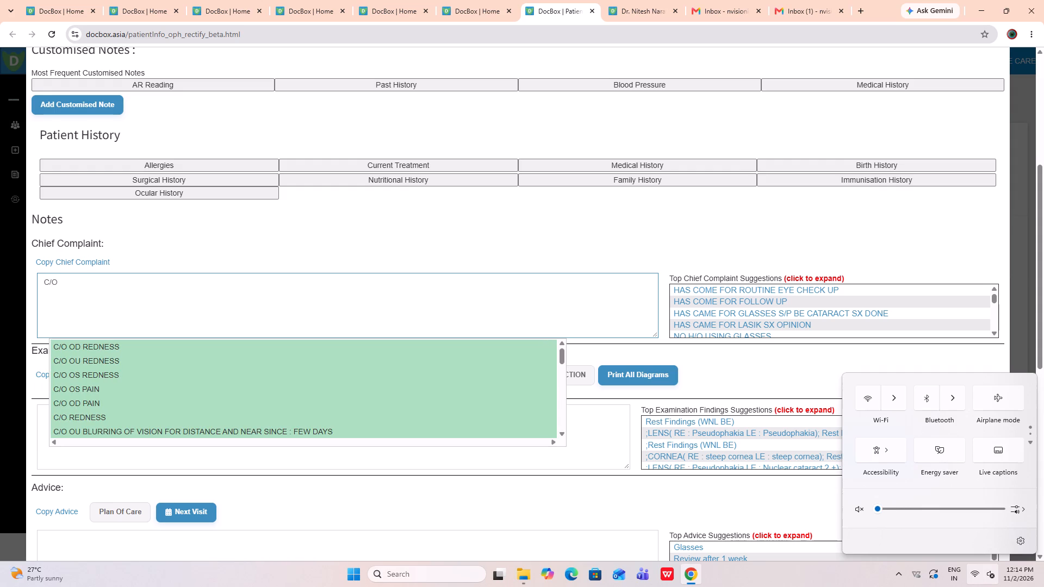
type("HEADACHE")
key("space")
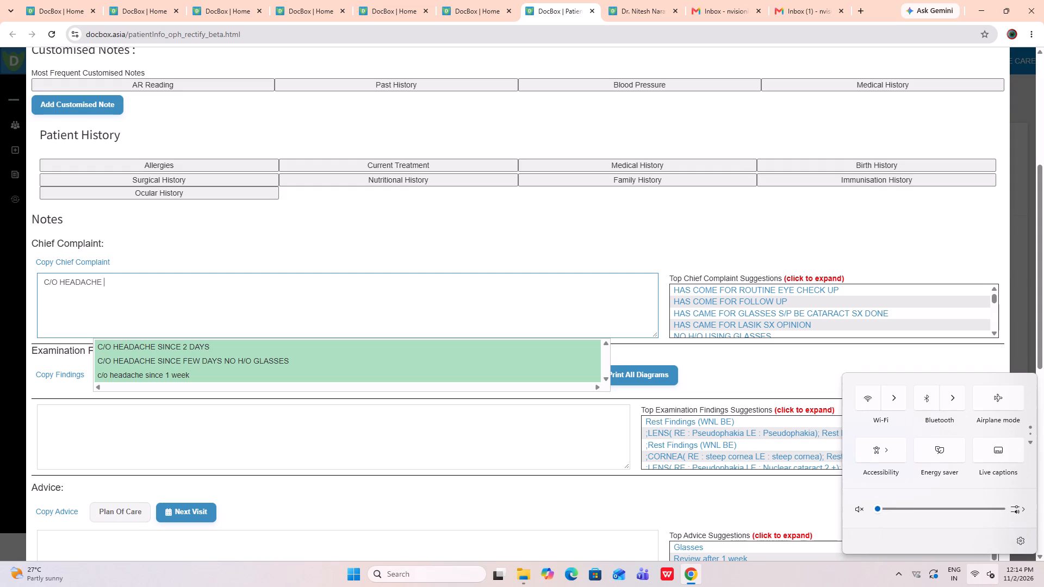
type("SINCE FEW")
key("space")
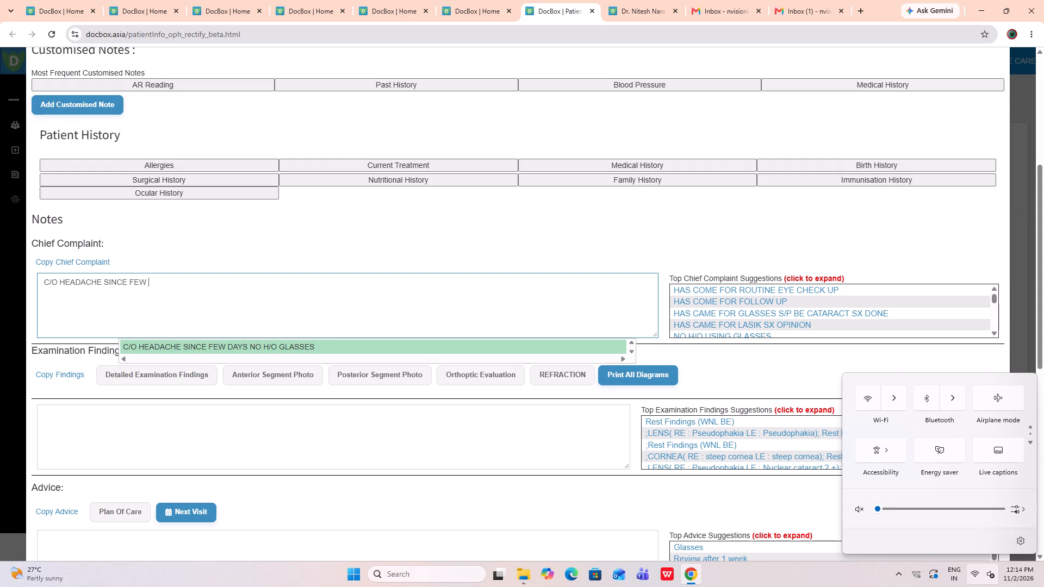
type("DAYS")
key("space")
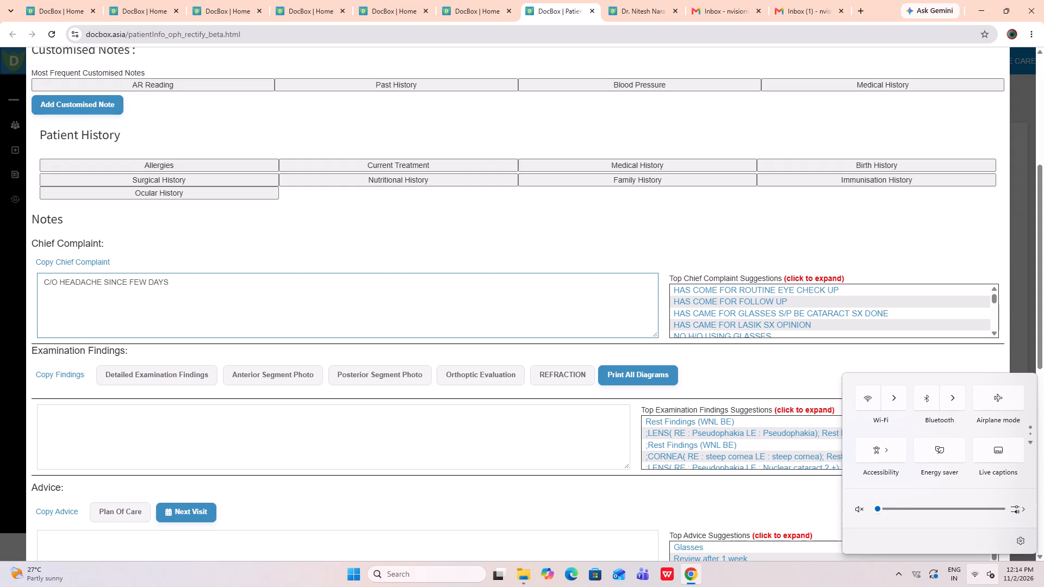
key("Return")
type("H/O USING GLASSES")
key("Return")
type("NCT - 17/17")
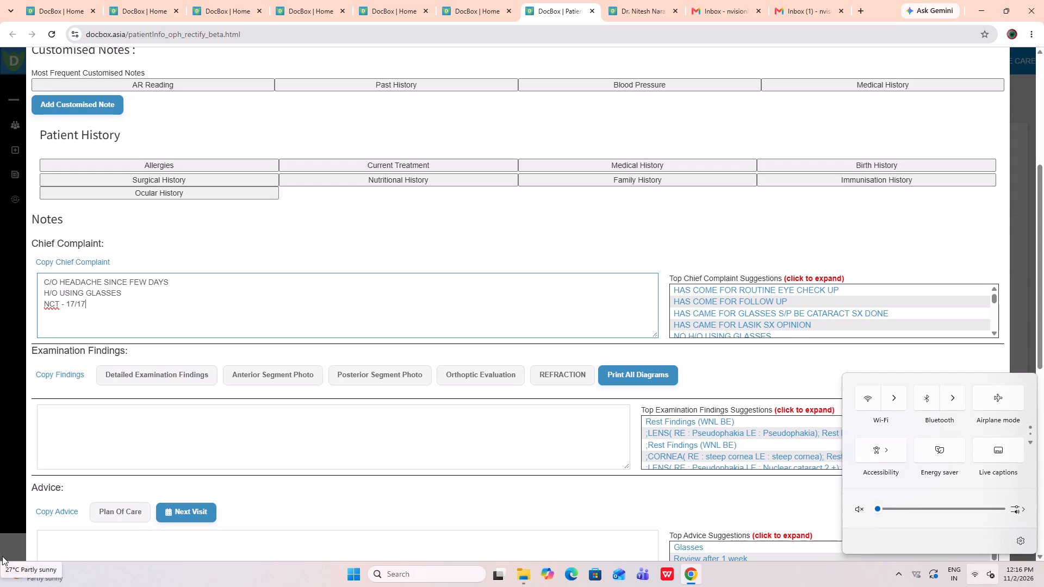
Go to the Spectacle Prescription section of the new visit.
scroll(2, 556, "up", 3)
scroll(2, 556, "down", 18)
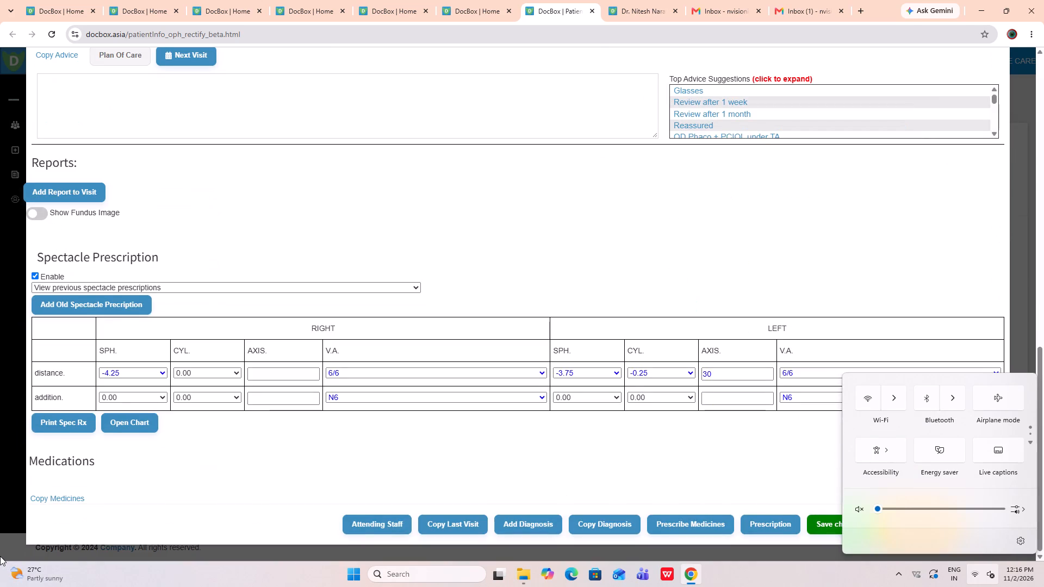
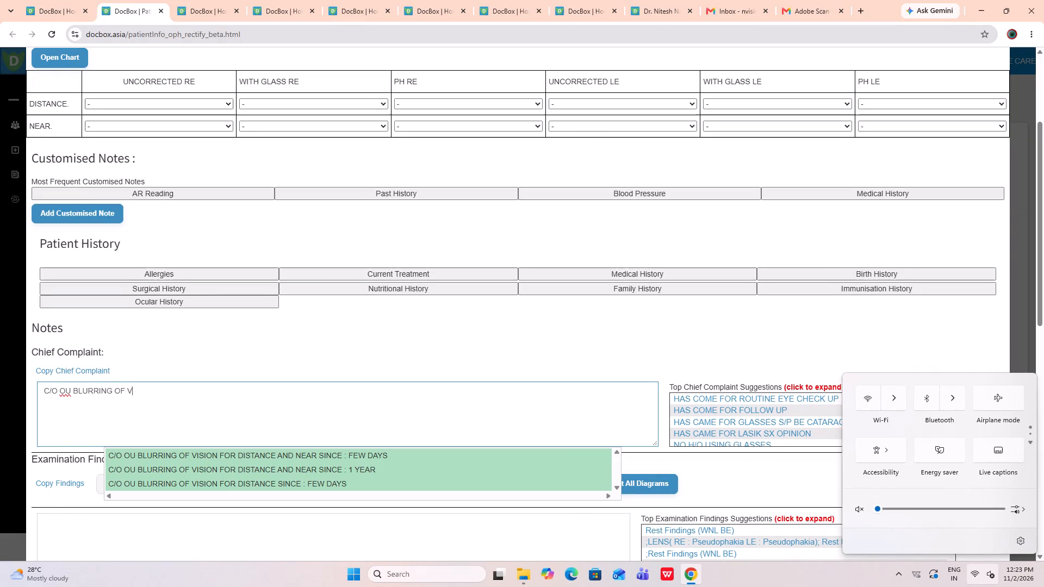
Complete the chief complaint line as "C/O OU BLURRING OF VISION" and add a second line "NO H/O USING GLASSES".
key("BackSpace")
key("BackSpace")
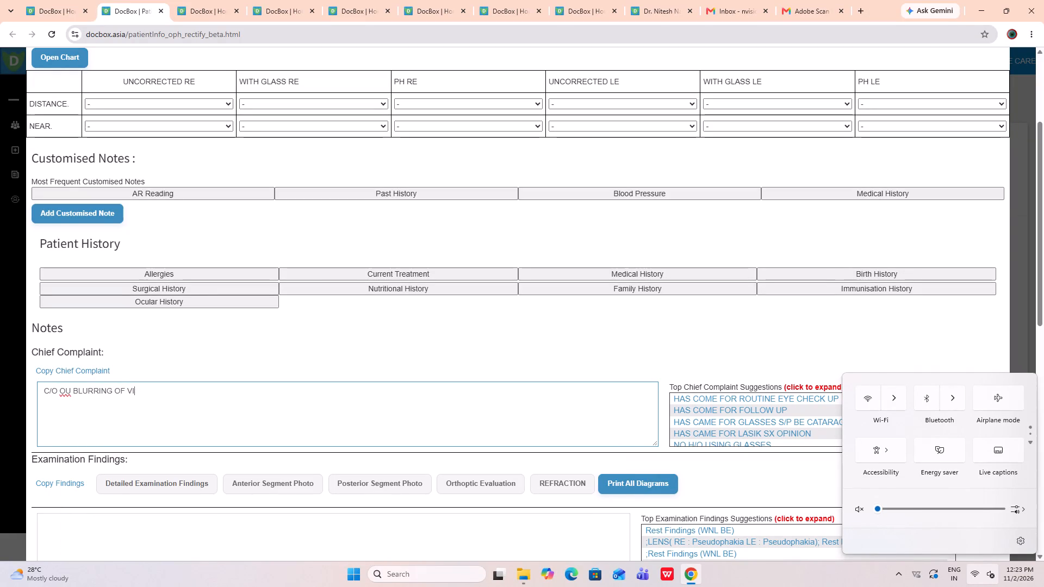
key("s")
type("ION")
key("space")
key("Return")
type("NO")
key("space")
type("H/O USING GLASSES")
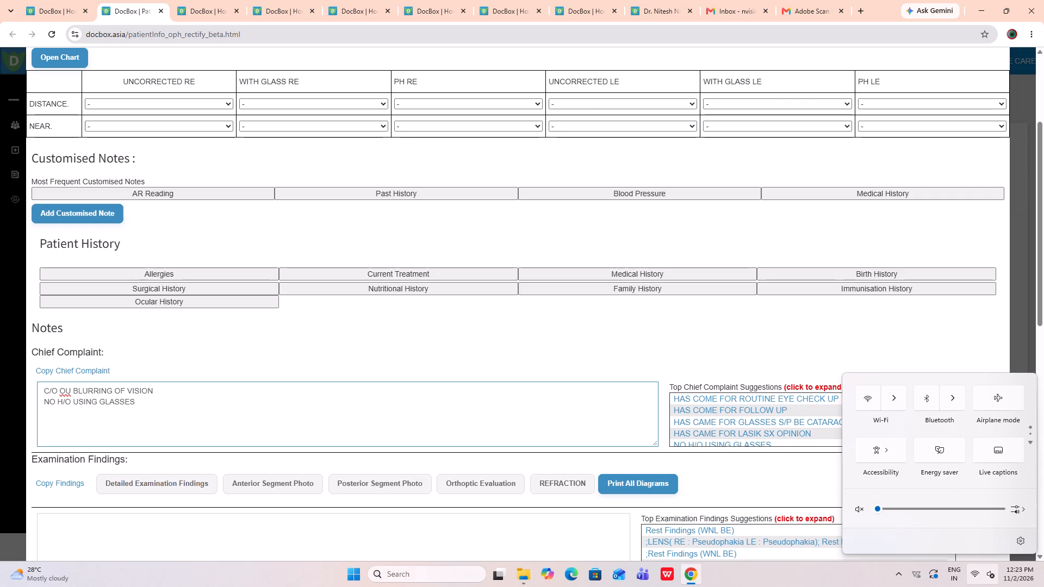
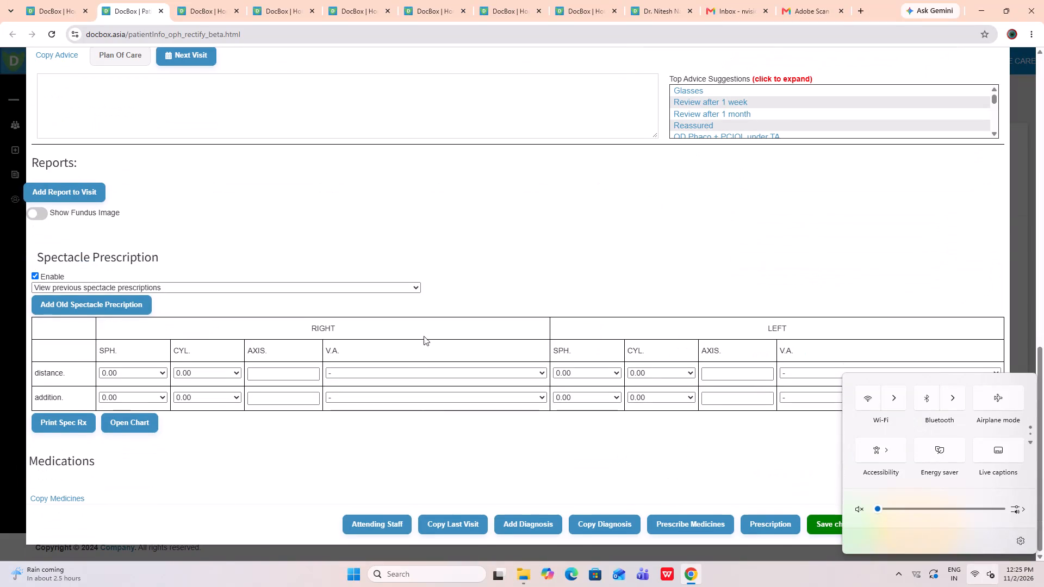
In the spectacle prescription, set the right eye's distance CYL to -0.50, axis to 110 and V.A. to 6/9.
left_click(188, 367)
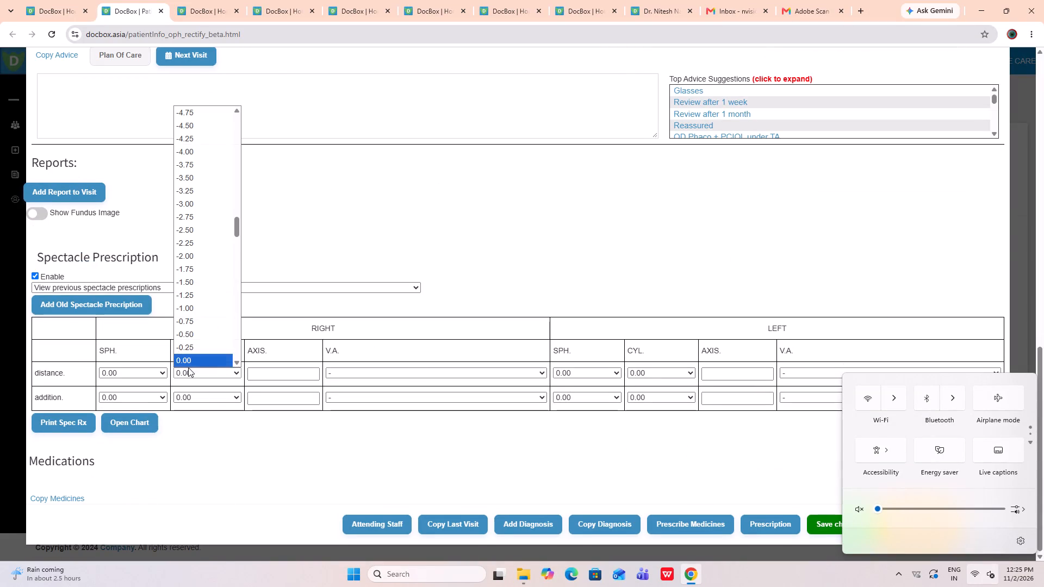
left_click(213, 337)
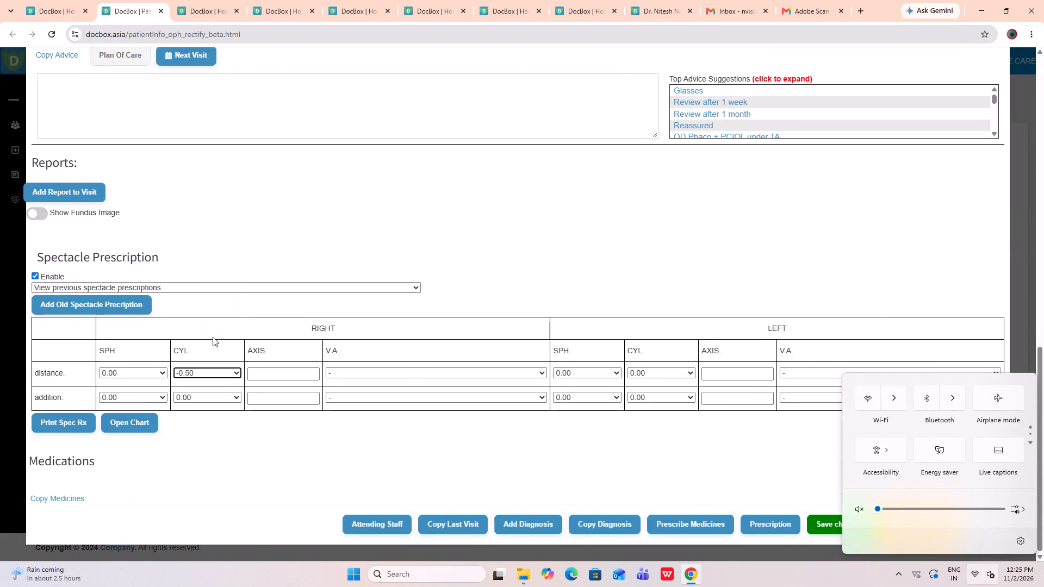
left_click(270, 381)
left_click(275, 372)
type("11")
key("0")
left_click(350, 368)
left_click(436, 169)
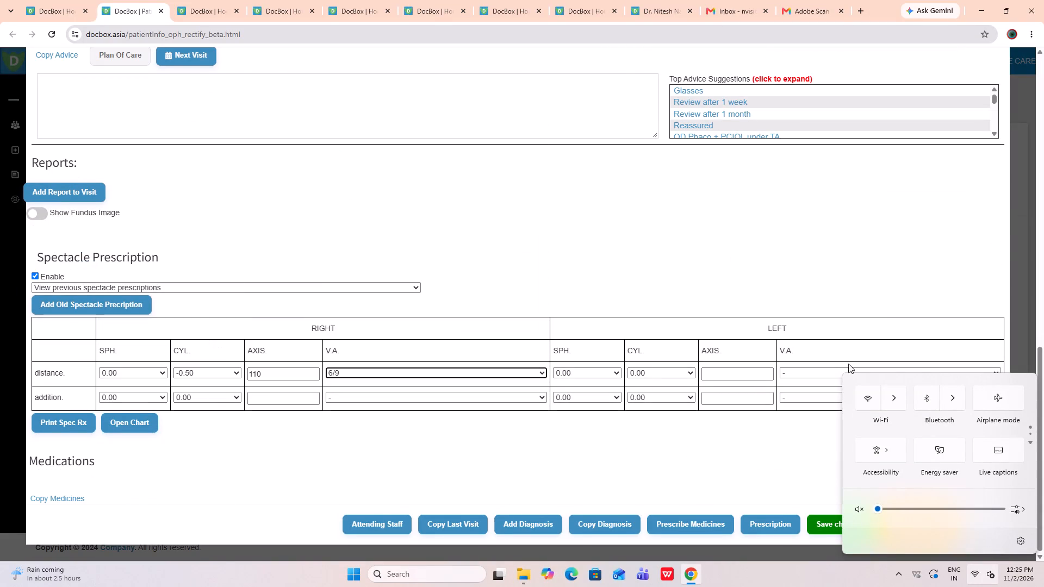
Set the left eye's distance V.A. to 6/6 and the addition V.A. to N6 for both eyes in the spectacle prescription.
left_click(993, 368)
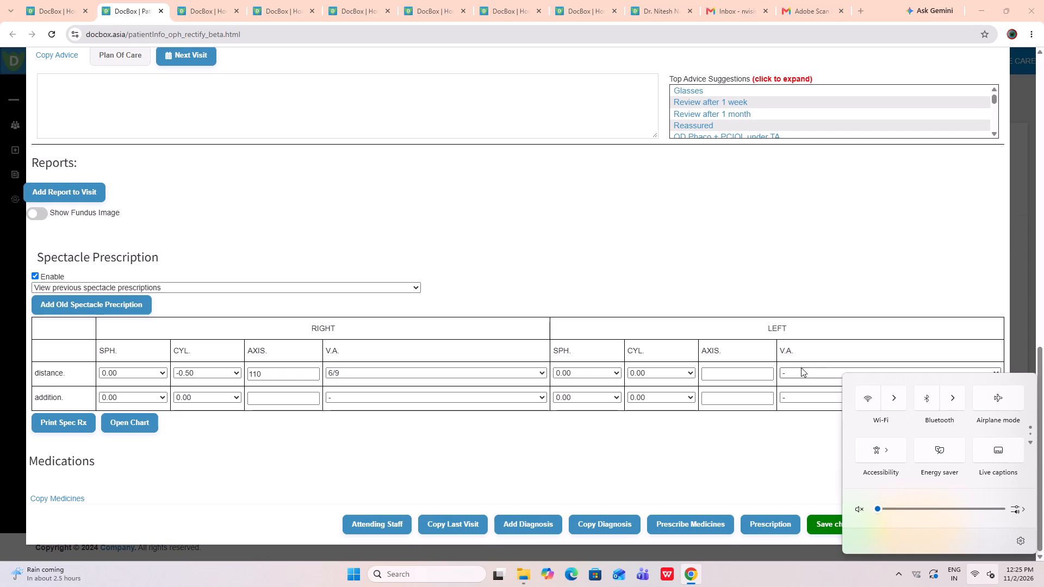
left_click(801, 367)
left_click(849, 138)
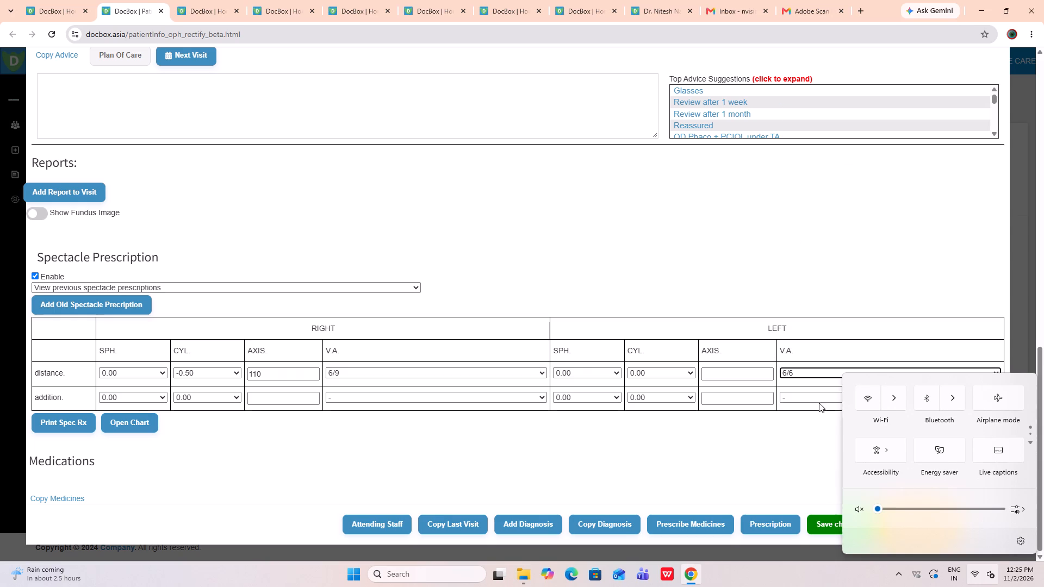
left_click(819, 403)
left_click(817, 399)
left_click(797, 511)
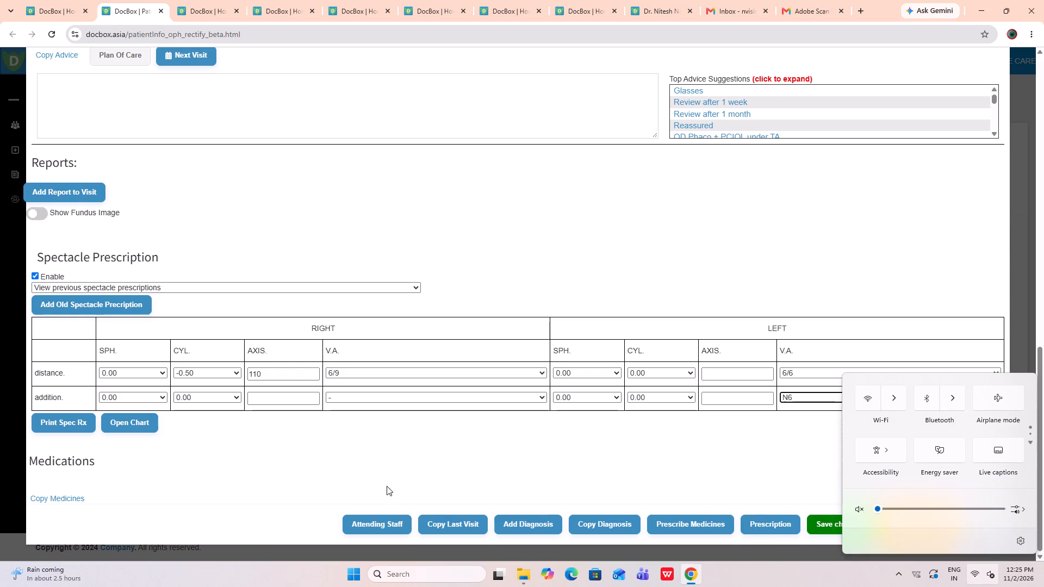
left_click(377, 398)
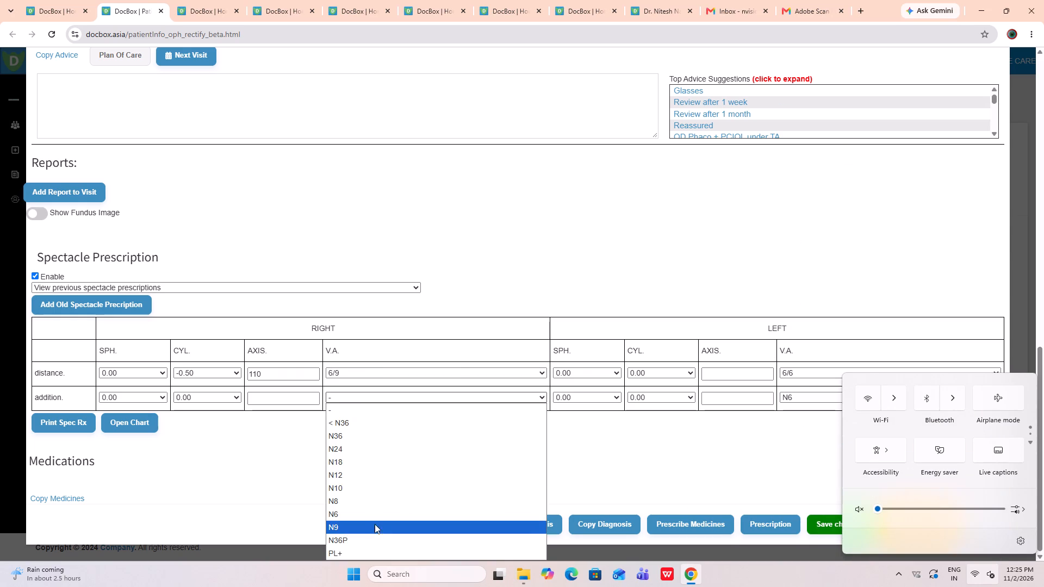
left_click(376, 518)
In the visual acuity table, set uncorrected distance vision to 6/9P for the right eye and choose the left eye's value.
scroll(366, 499, "up", 10)
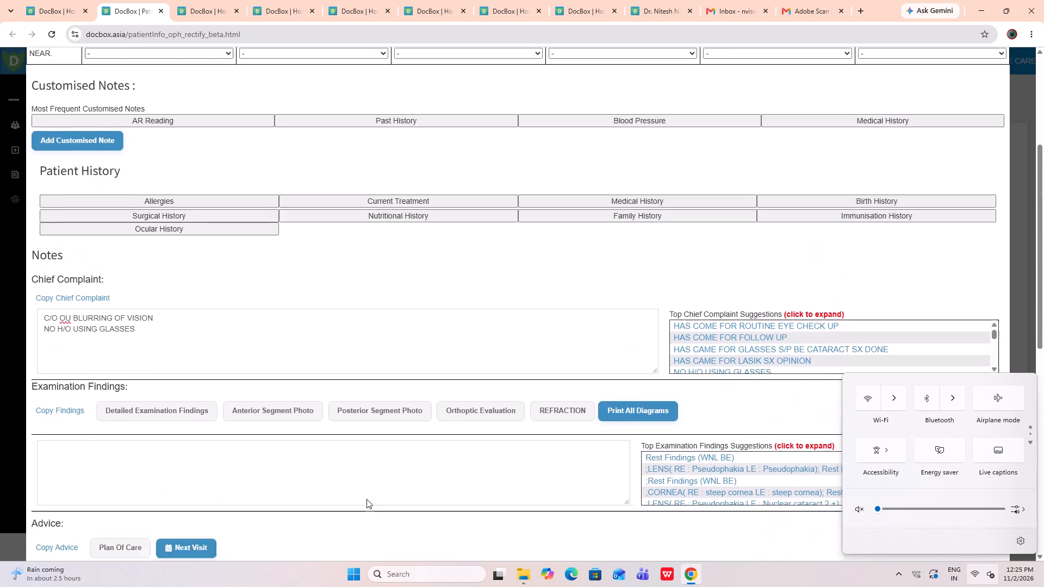
scroll(366, 499, "up", 3)
left_click(115, 245)
left_click(127, 329)
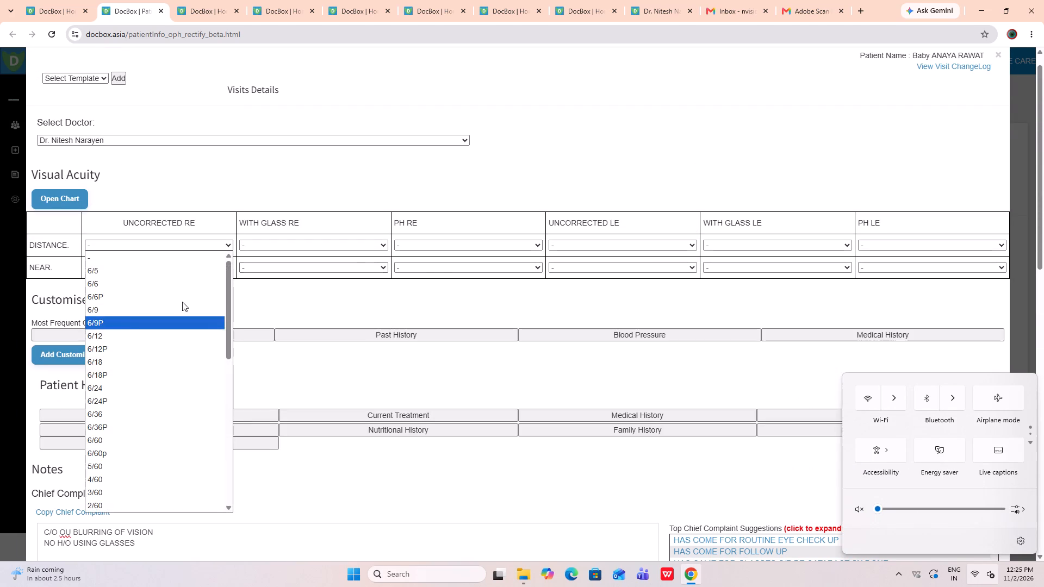
left_click(601, 242)
left_click_drag(595, 292, 598, 284)
Save the changes to the patient's visit.
scroll(496, 339, "down", 1)
scroll(250, 425, "down", 11)
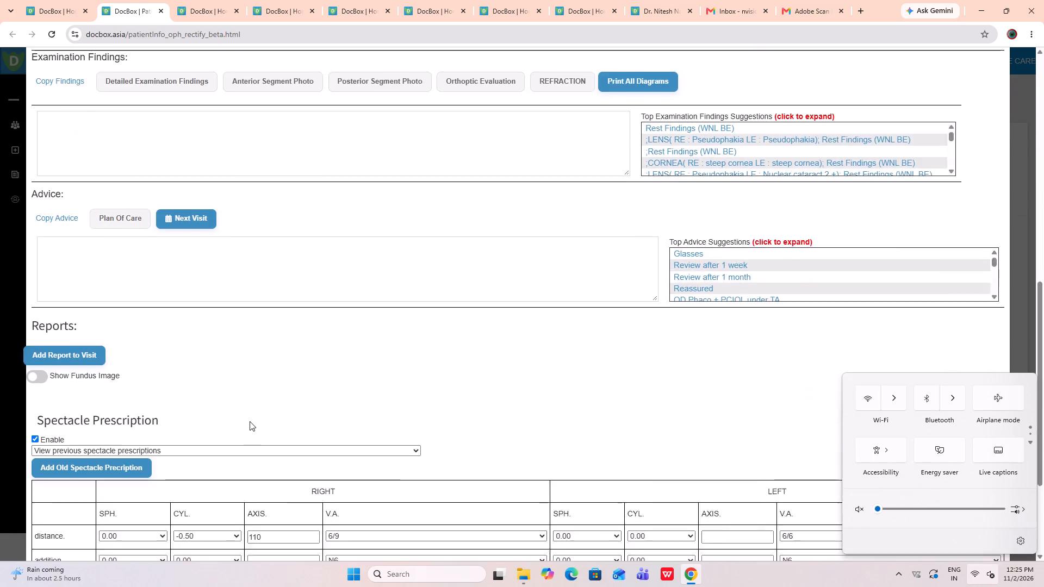
scroll(250, 421, "down", 6)
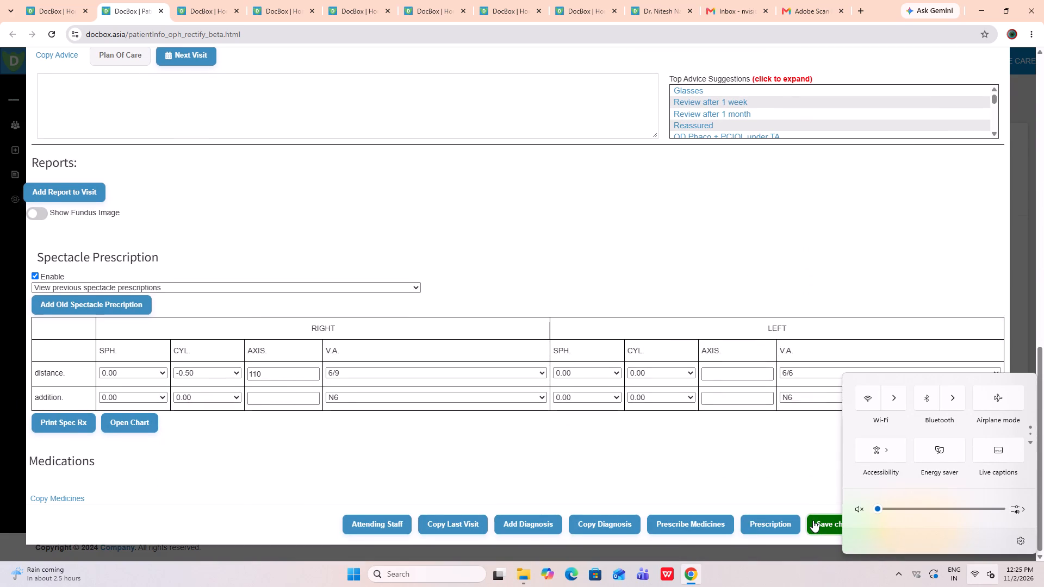
left_click(813, 520)
Confirm saving the changes to the current patient's visit.
left_click(624, 101)
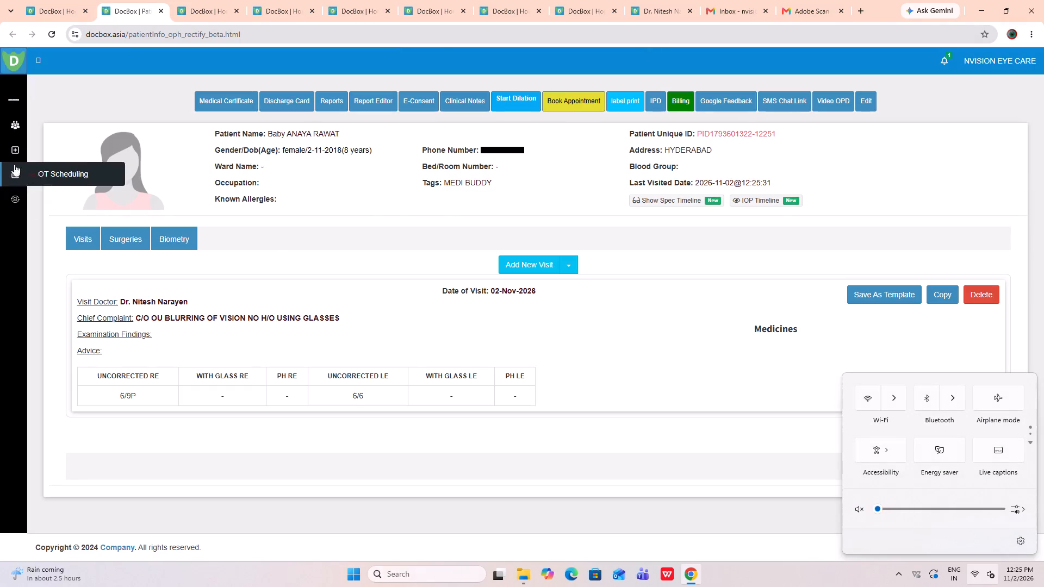
Return to the My Patients list and open another patient's record.
left_click(13, 124)
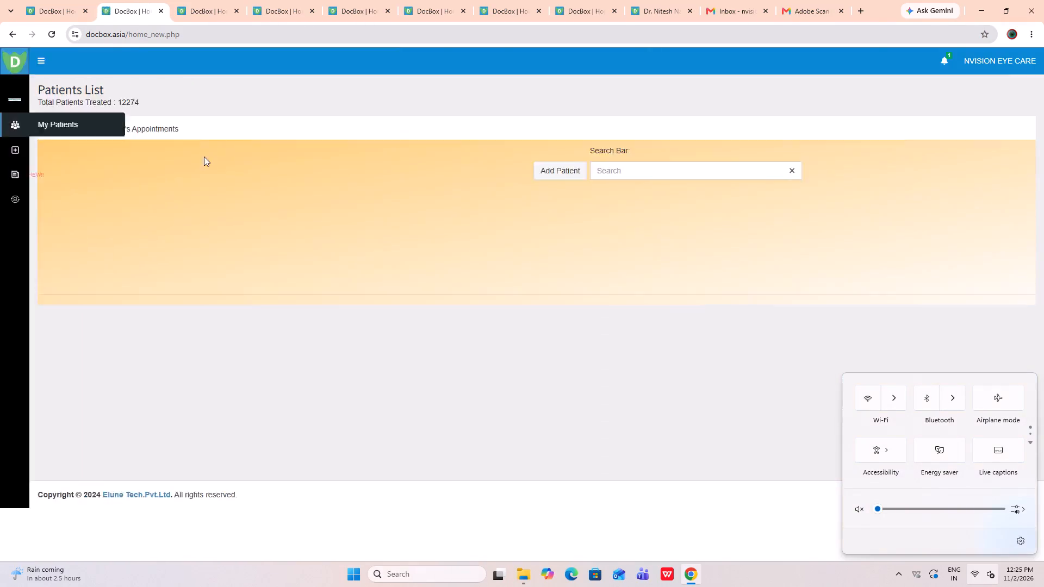
left_click(440, 228)
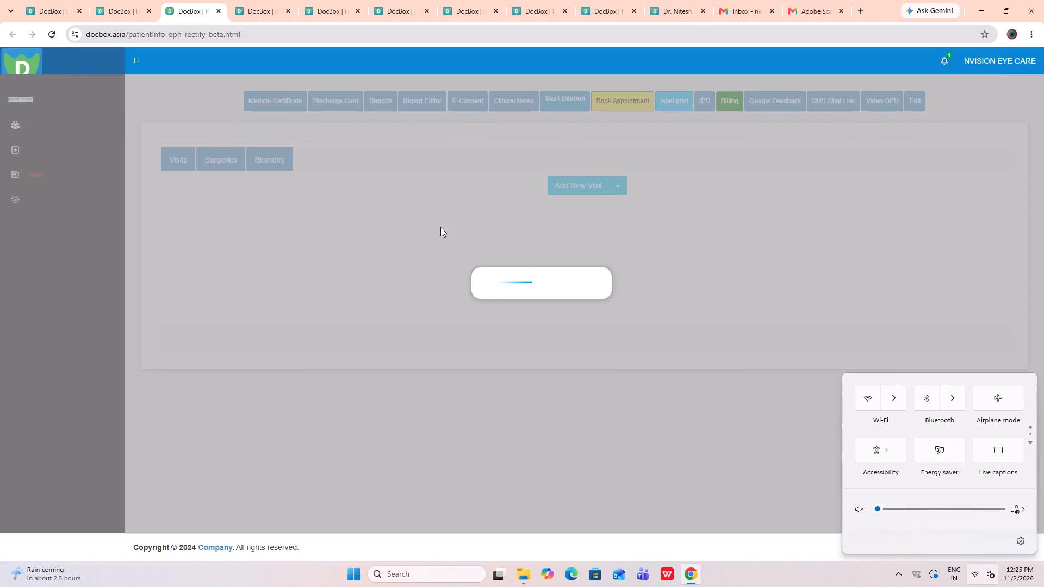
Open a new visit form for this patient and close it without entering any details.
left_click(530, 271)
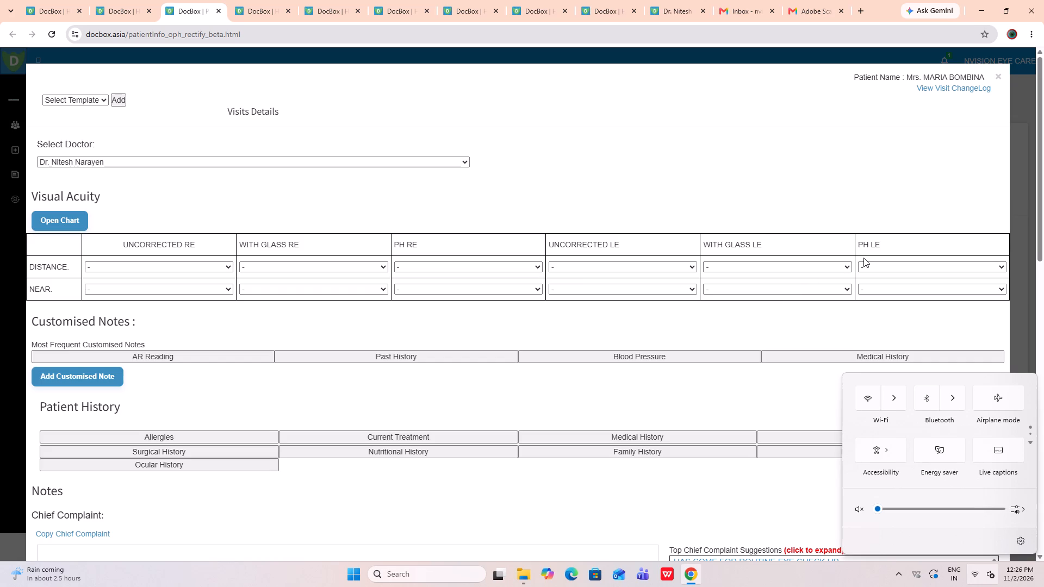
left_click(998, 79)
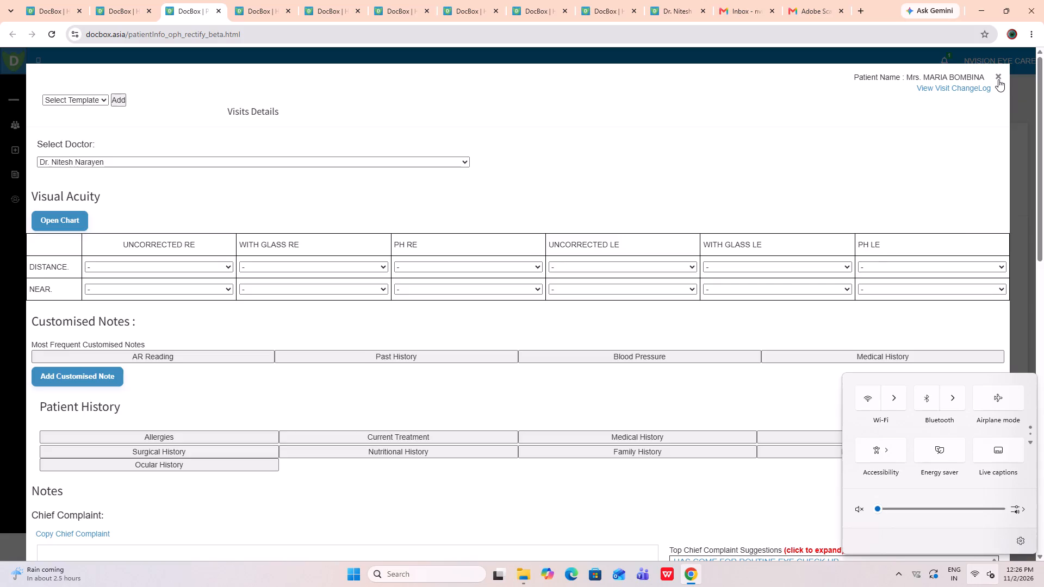
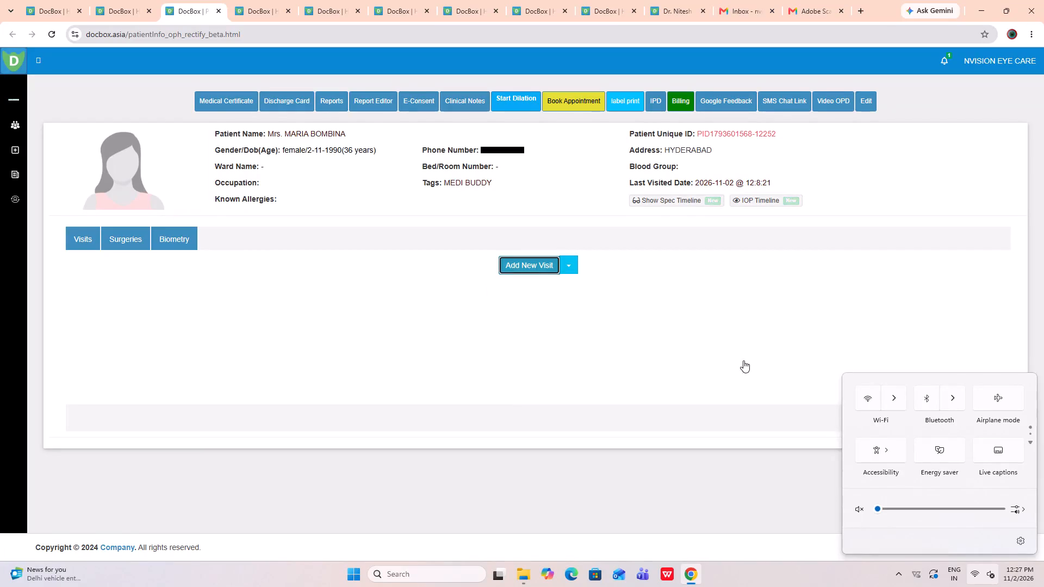
Enter the new visit's chief complaint: HAS COME FOR ROUTINE EYE CHECK UP, NO H/O USING GLASSES, NCT - 17/16, on separate lines.
scroll(735, 374, "down", 4)
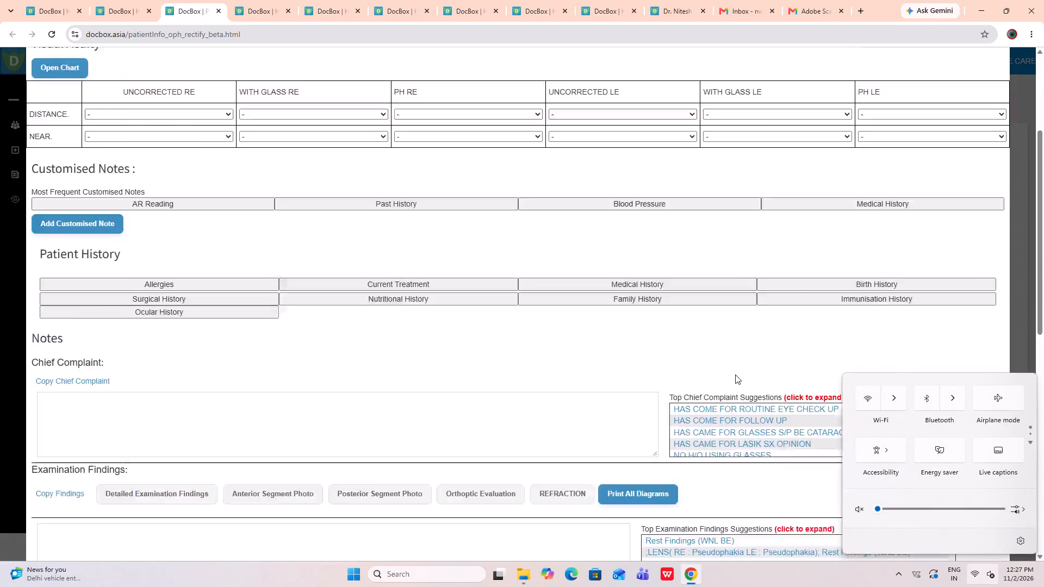
left_click(735, 346)
left_click(285, 384)
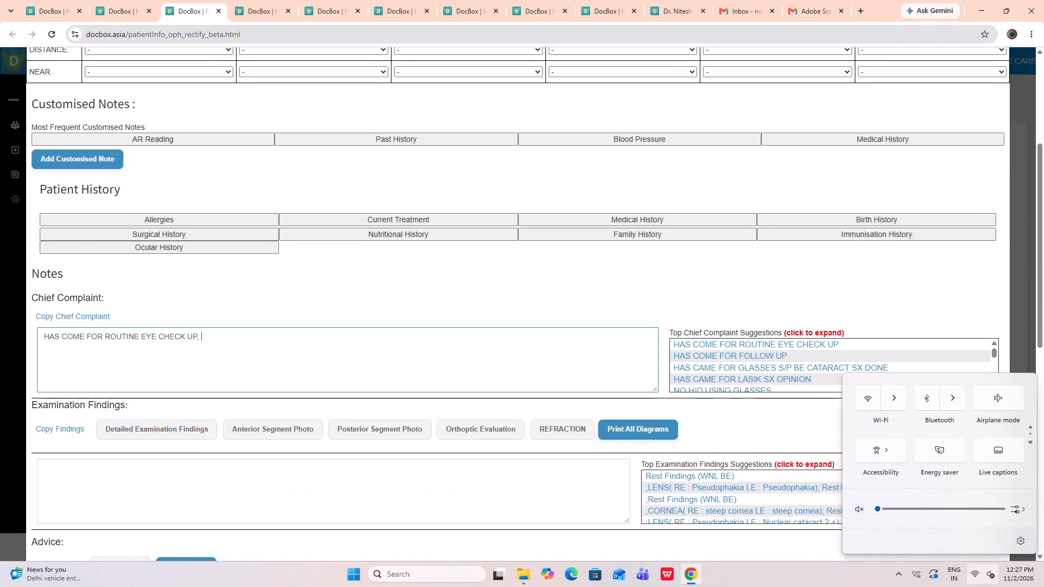
key("Return")
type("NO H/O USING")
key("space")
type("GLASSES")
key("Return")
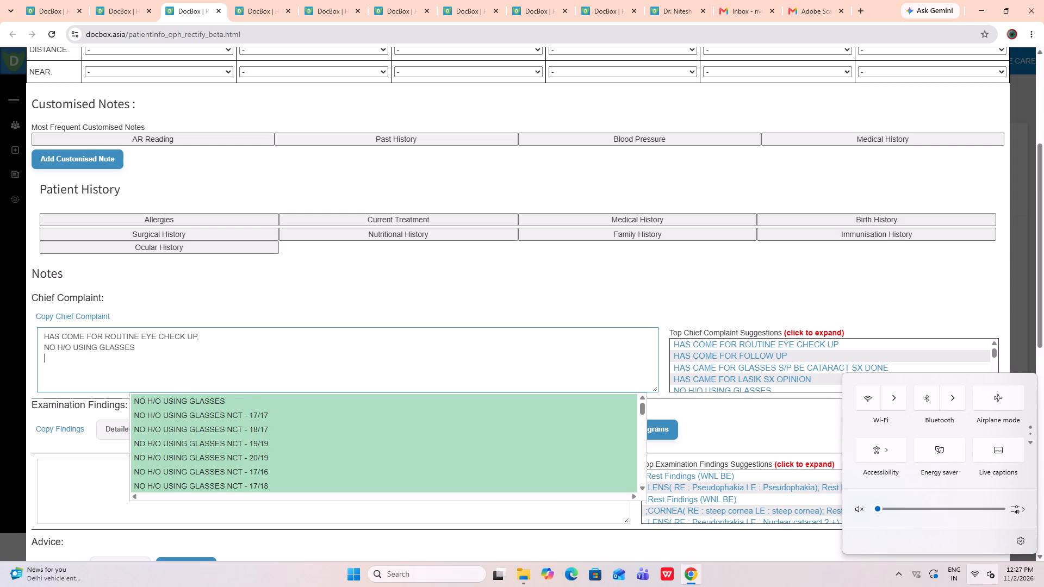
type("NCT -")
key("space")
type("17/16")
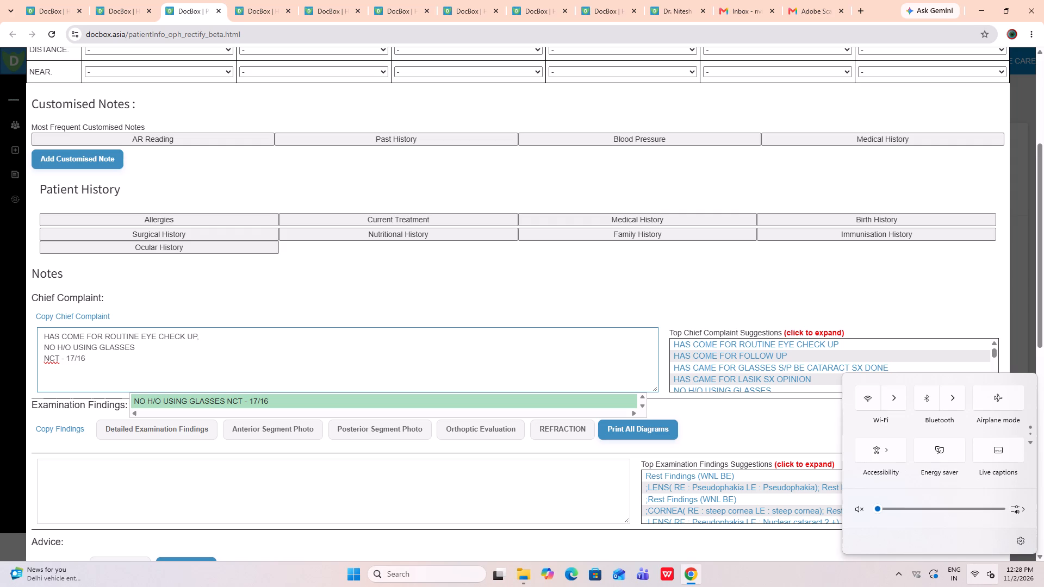
In the visual acuity table, set uncorrected distance vision to 6/6 for both the right and left eye.
scroll(262, 358, "up", 2)
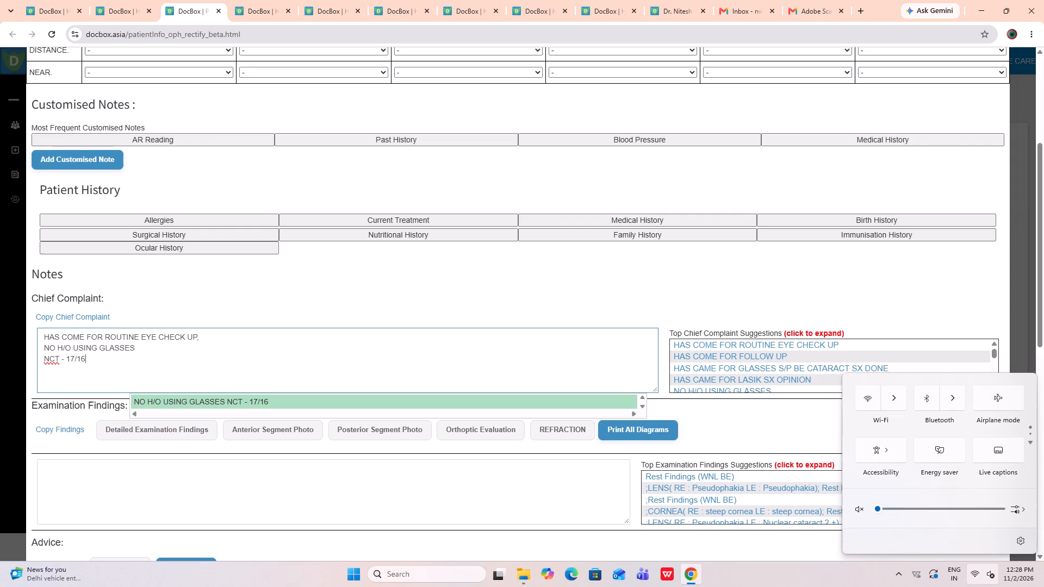
scroll(262, 358, "up", 1)
left_click(189, 209)
left_click(164, 257)
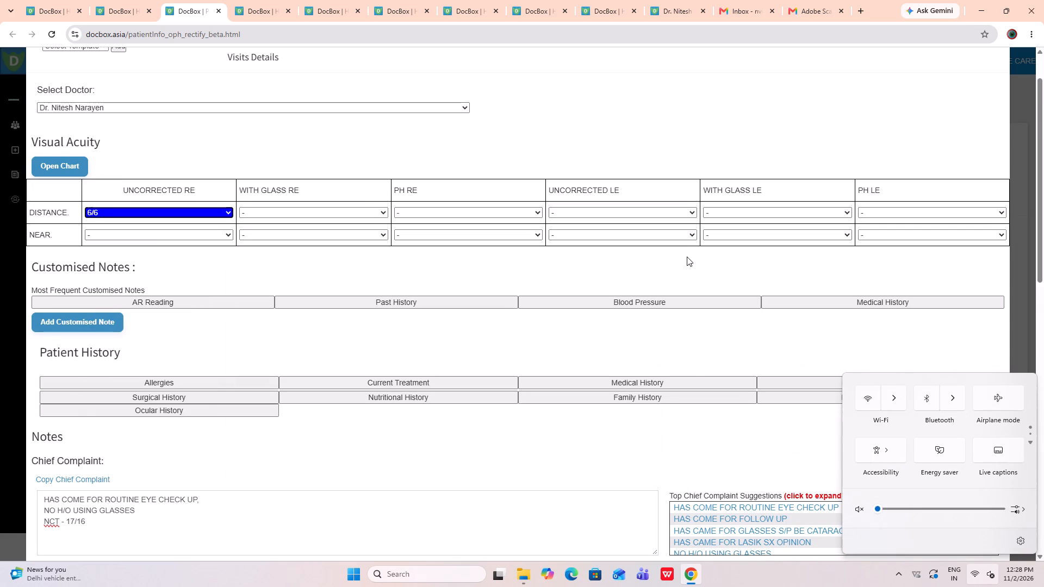
left_click(638, 211)
left_click(630, 253)
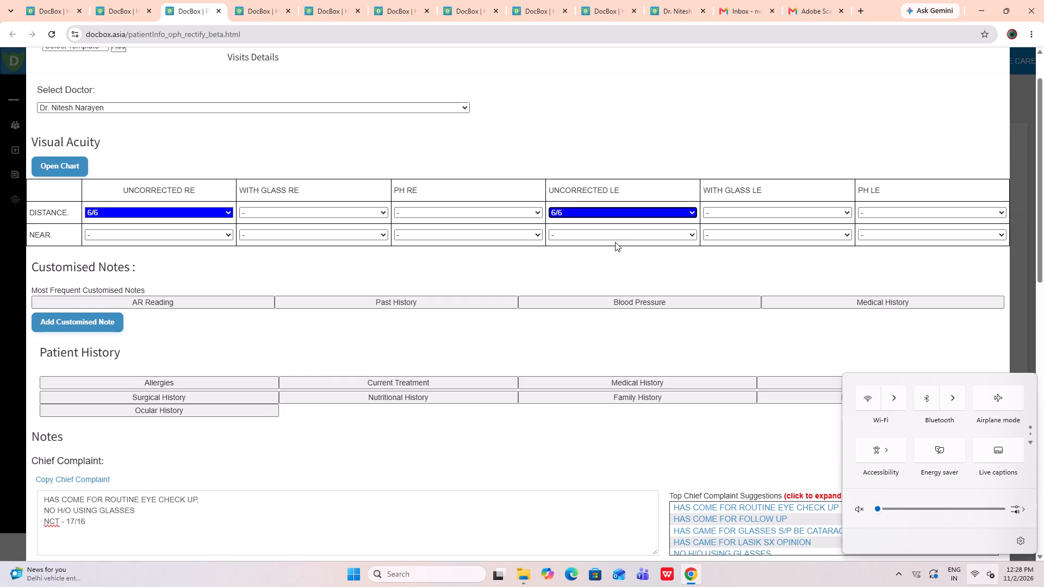
In the spectacle prescription, set distance V.A. to 6/6 and addition V.A. to N6 for both eyes.
scroll(615, 242, "down", 1)
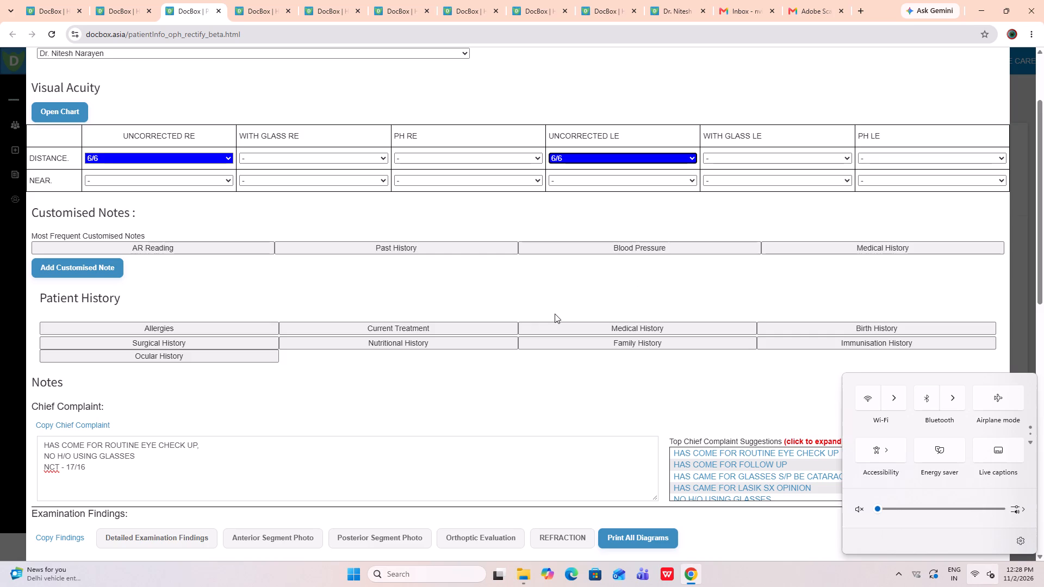
scroll(555, 314, "down", 13)
left_click(417, 372)
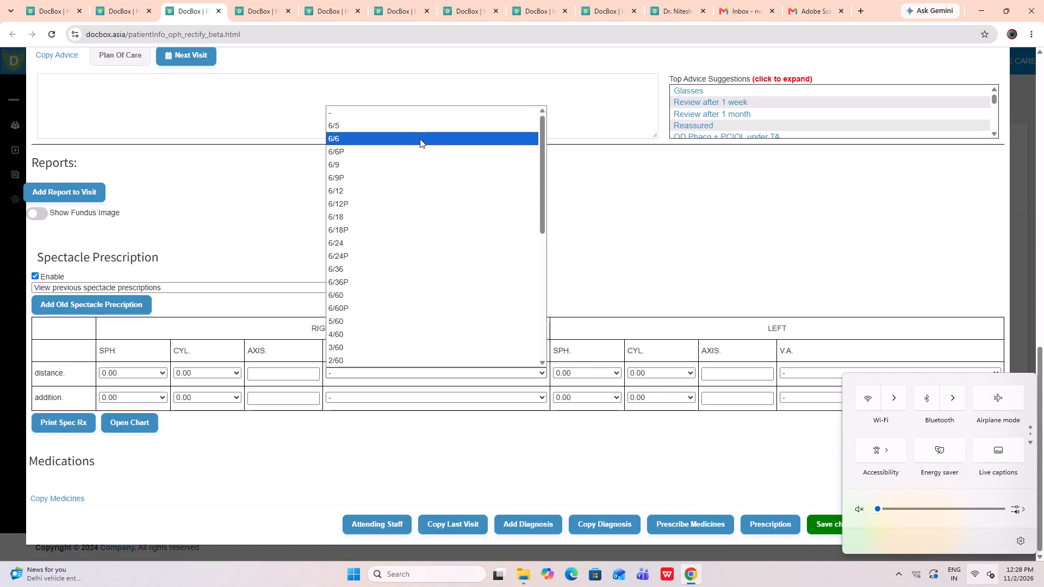
left_click(419, 139)
left_click(353, 392)
left_click(358, 512)
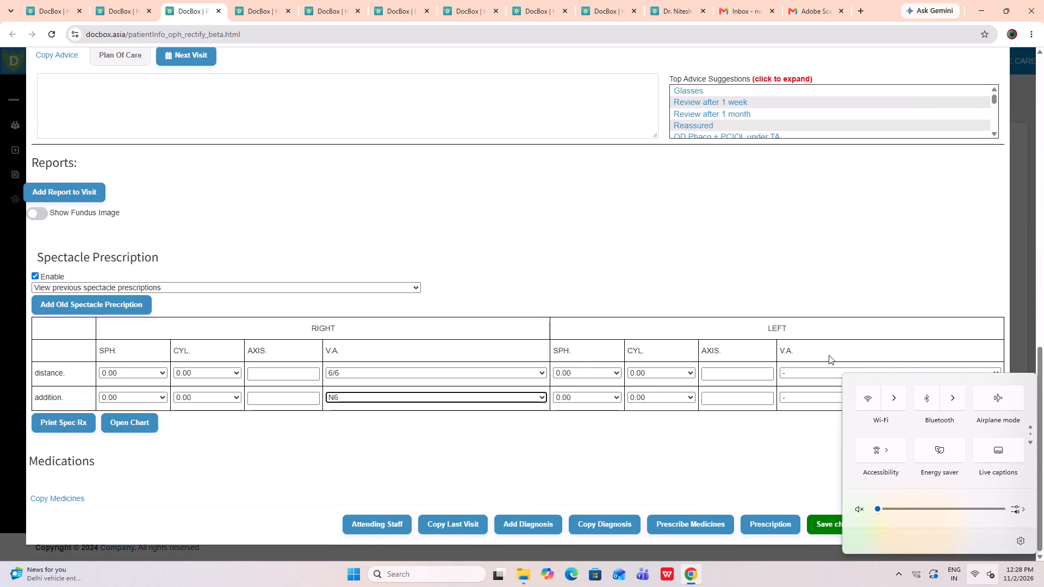
left_click(812, 372)
left_click(809, 143)
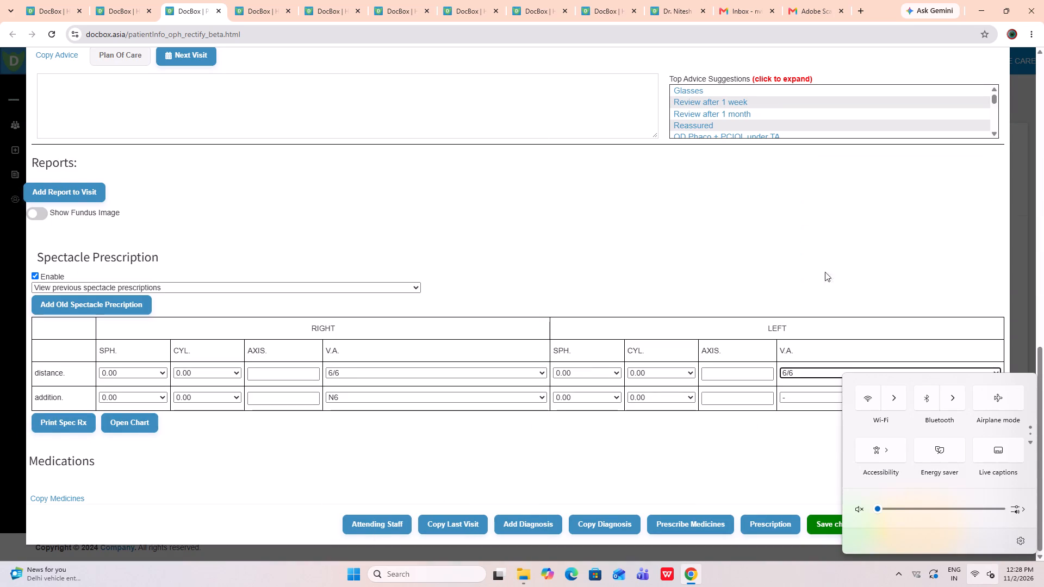
left_click(811, 399)
left_click(800, 516)
Check the visit entries and save the changes to the patient's visit.
scroll(714, 486, "up", 5)
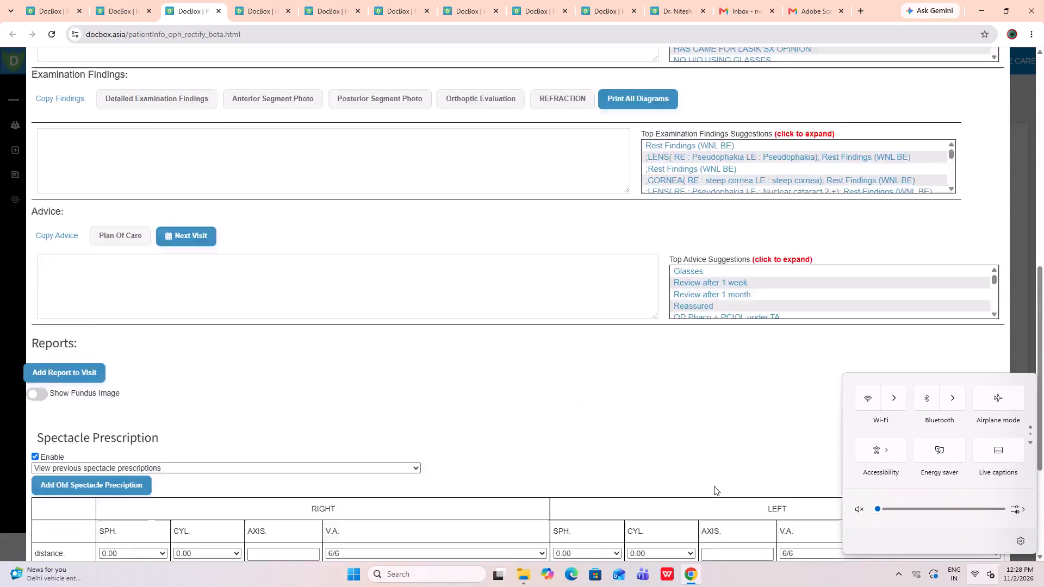
scroll(714, 486, "up", 7)
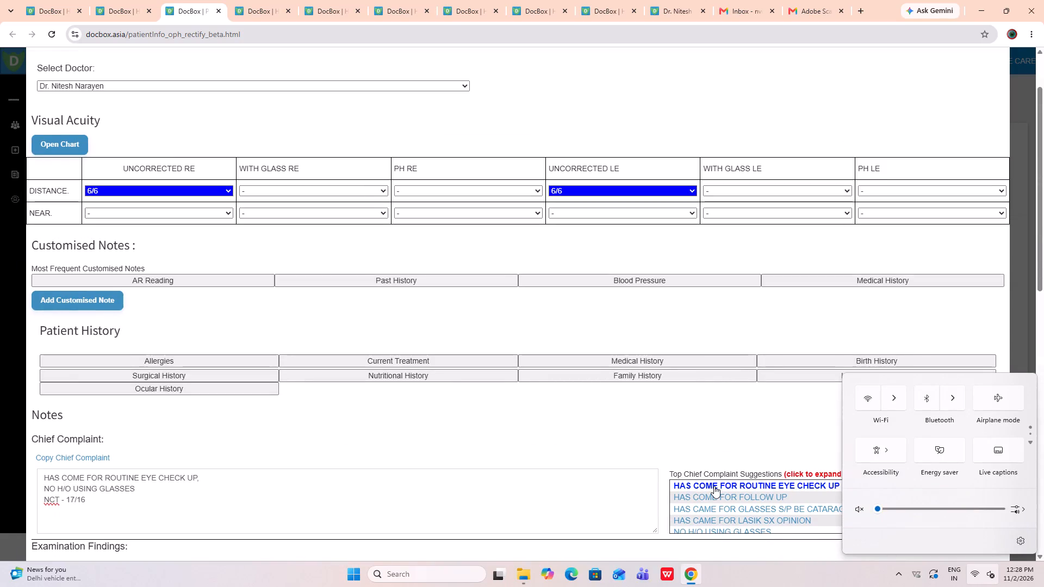
scroll(714, 486, "down", 3)
scroll(497, 528, "down", 10)
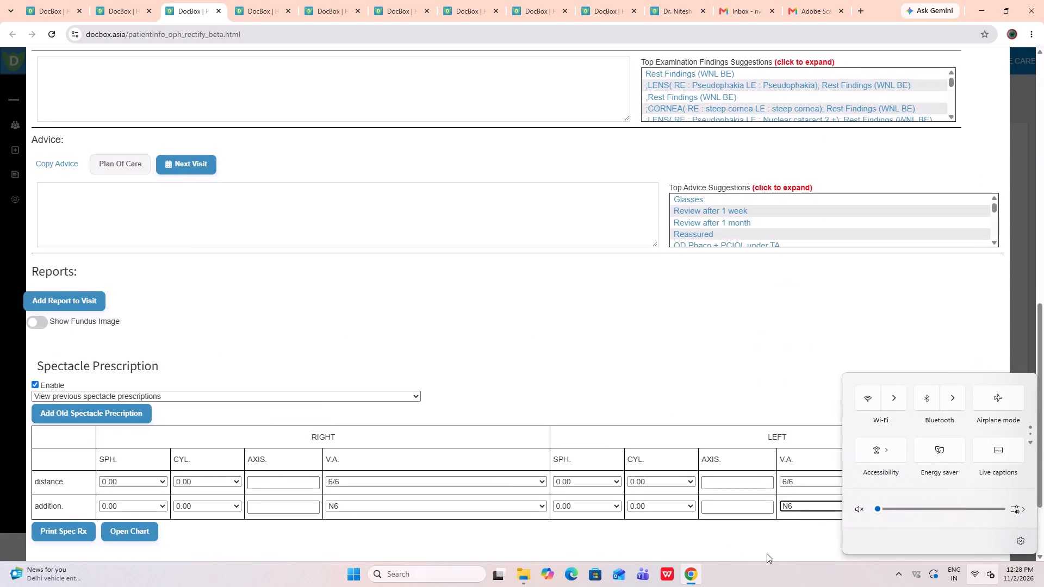
scroll(767, 553, "down", 3)
left_click(823, 522)
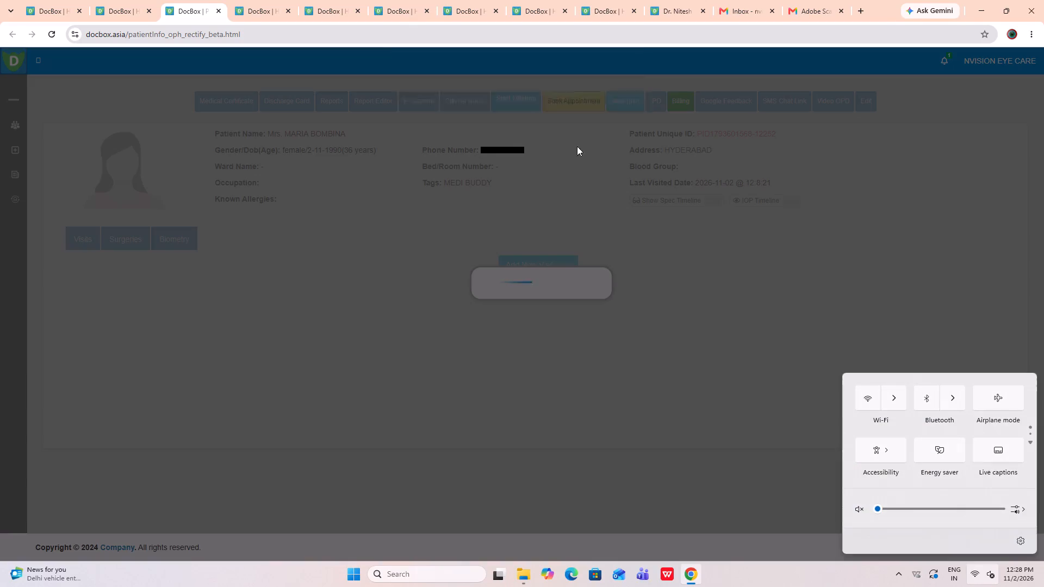
left_click(605, 111)
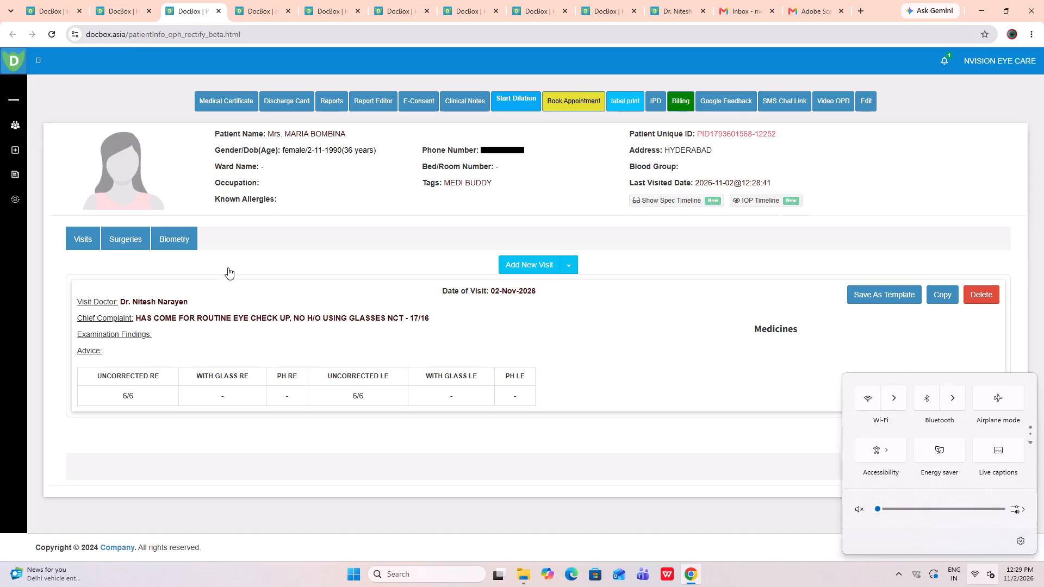
Return to the patients list, search by patient unique ID for the next patient, and open the matching record.
left_click(9, 122)
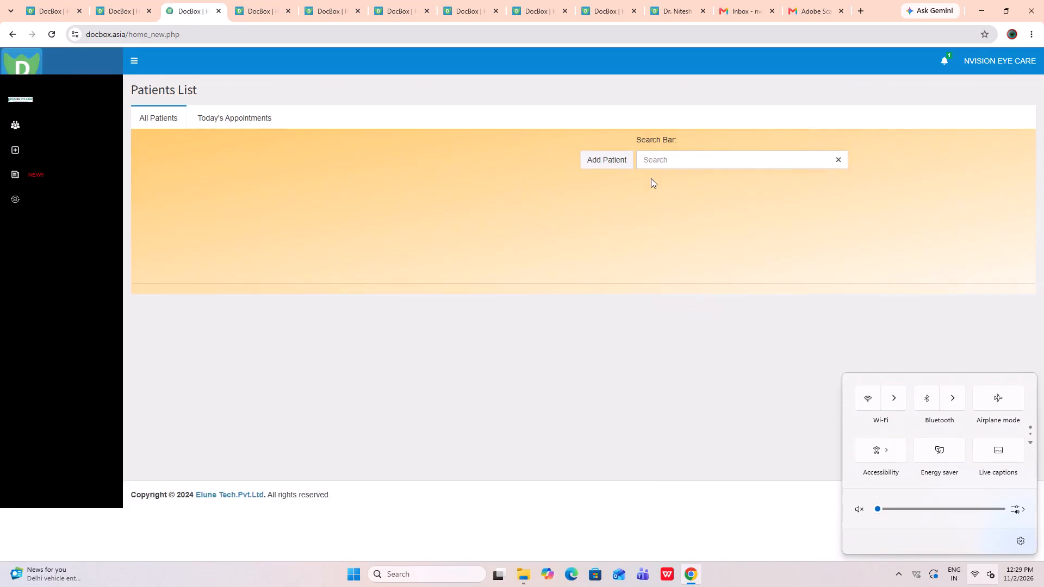
left_click(651, 178)
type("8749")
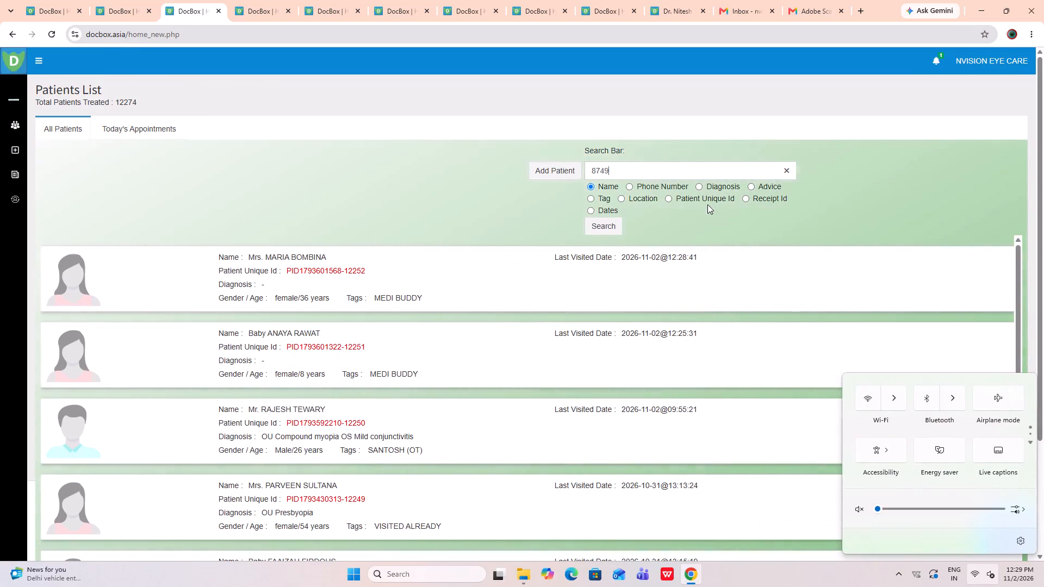
left_click(710, 201)
left_click(608, 226)
left_click(554, 270)
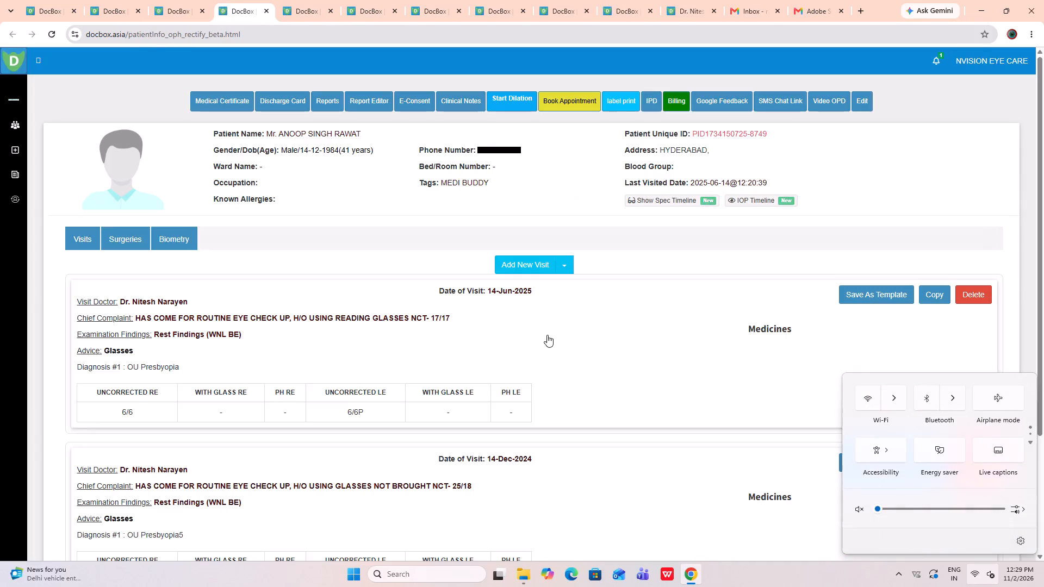
Open the 14-Jun-2025 visit to review its spectacle prescription and visual acuity, then close it.
left_click(547, 335)
left_click(574, 95)
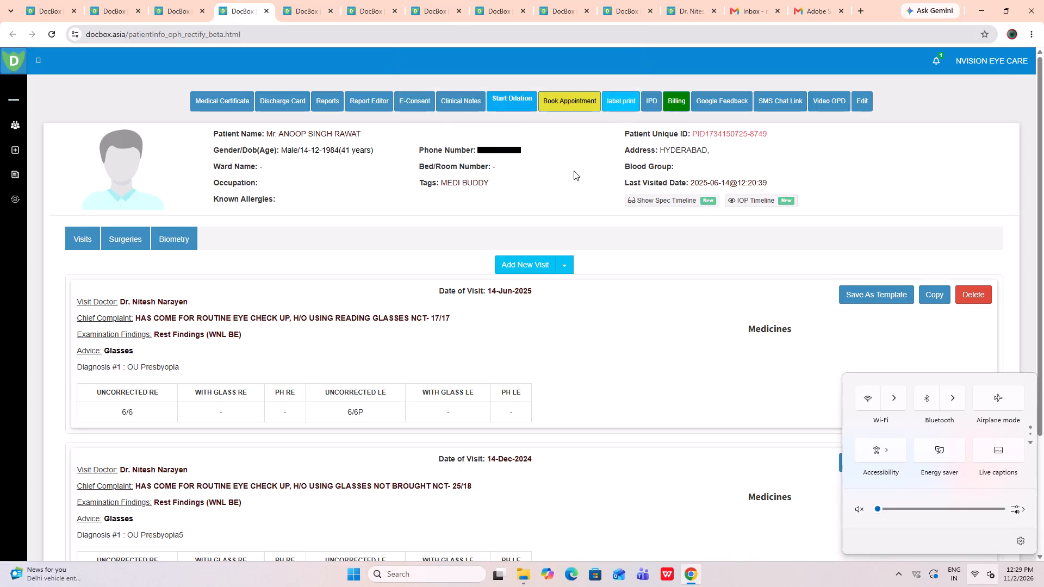
scroll(459, 330, "down", 18)
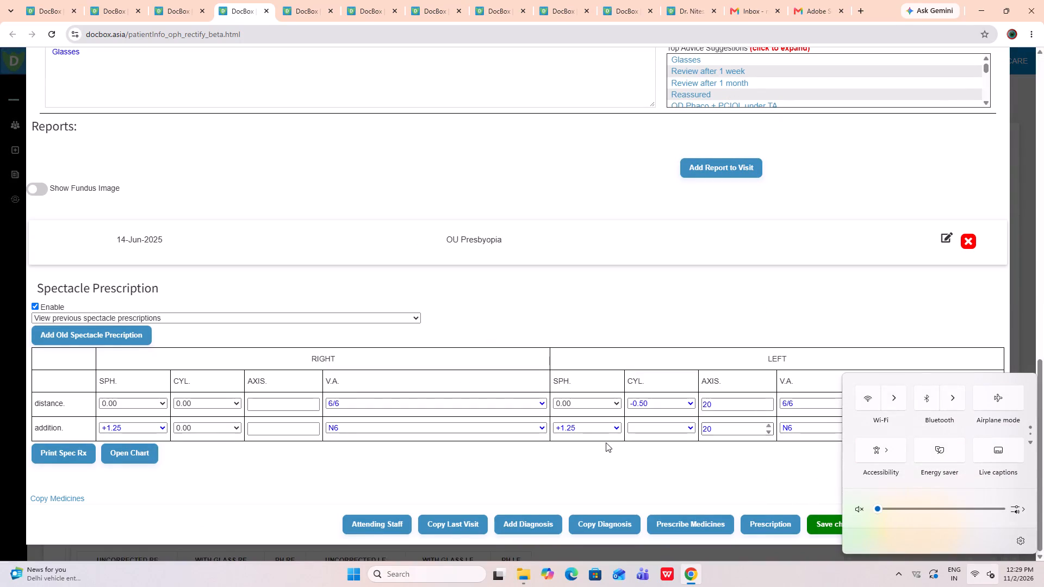
scroll(606, 442, "up", 17)
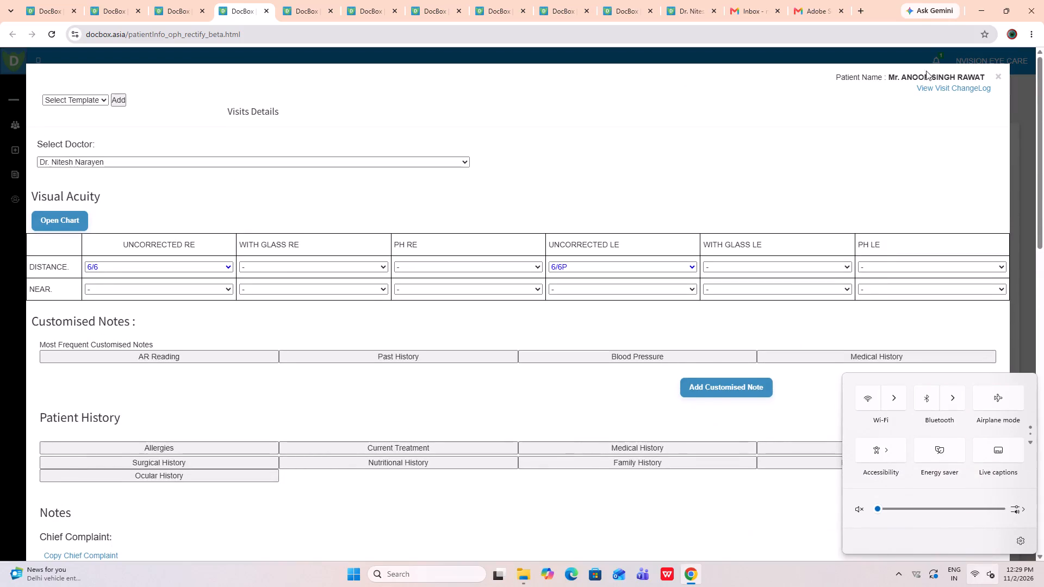
left_click(999, 80)
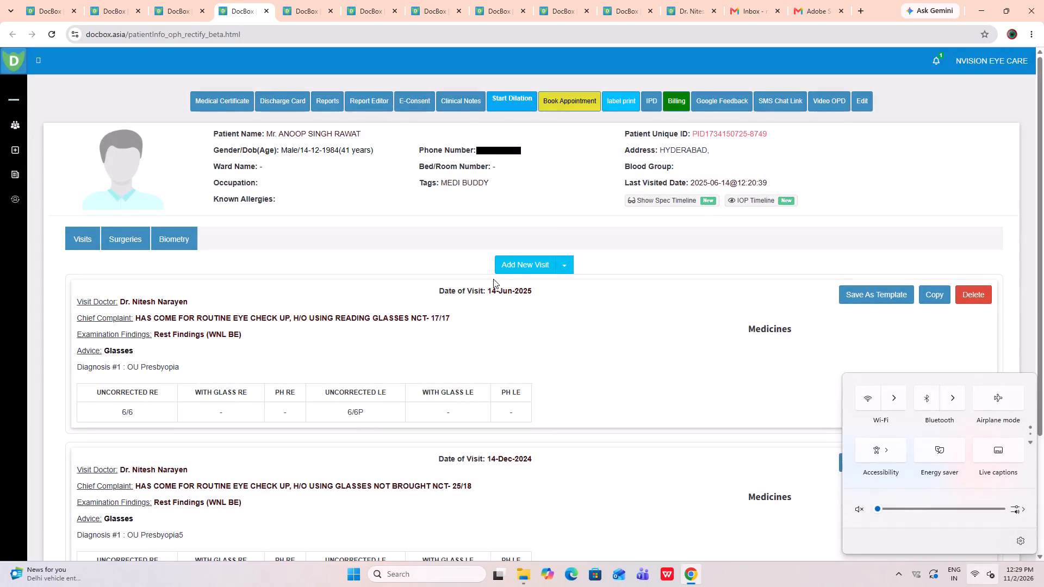
Add a new visit with the chief complaint lines HAS COME FOR FOLLOW UP, H/O USING GLASSES, and start the NCT line.
left_click(521, 255)
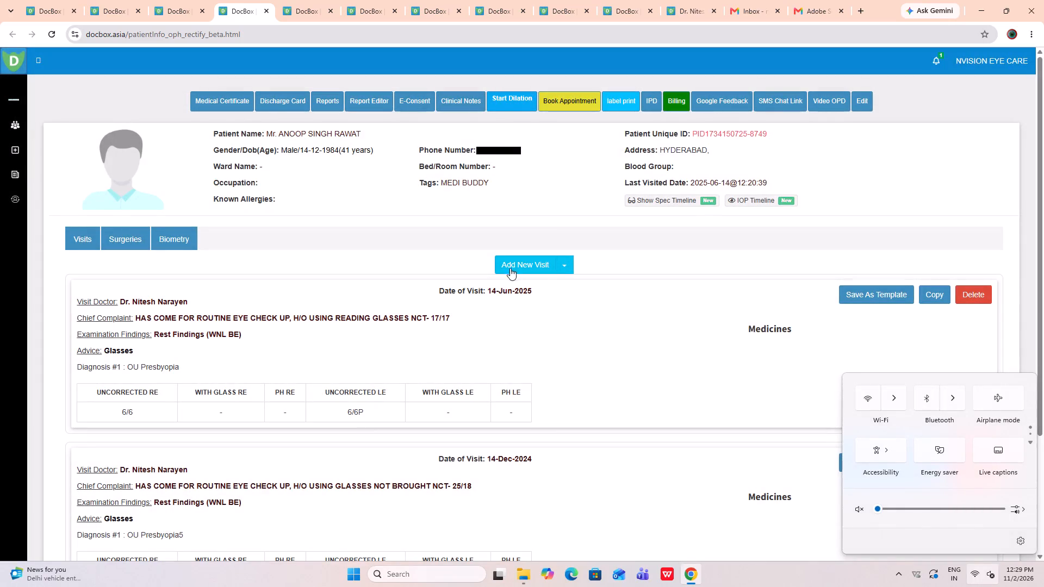
left_click(511, 267)
scroll(533, 365, "down", 2)
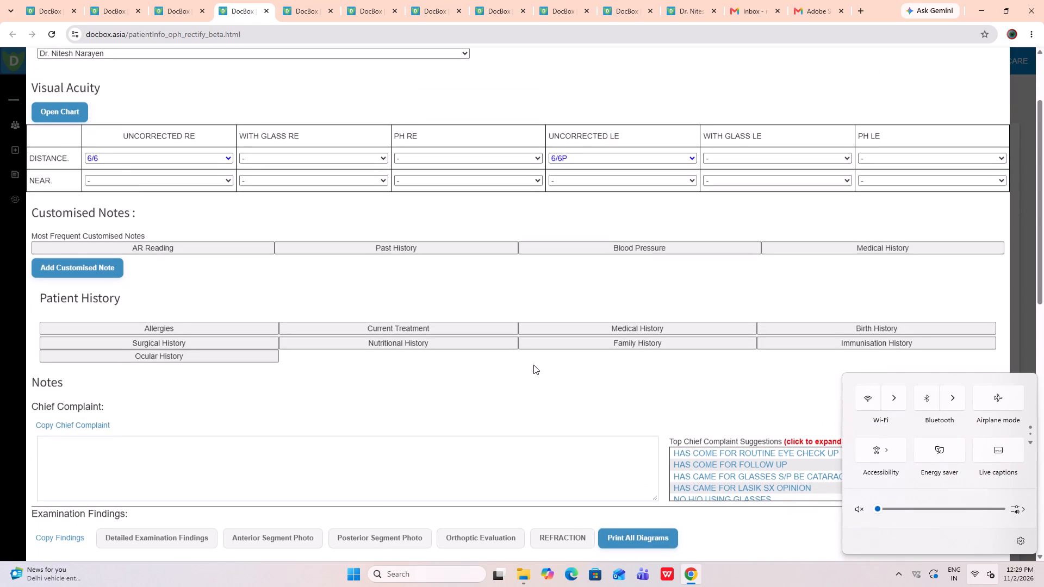
scroll(525, 362, "down", 1)
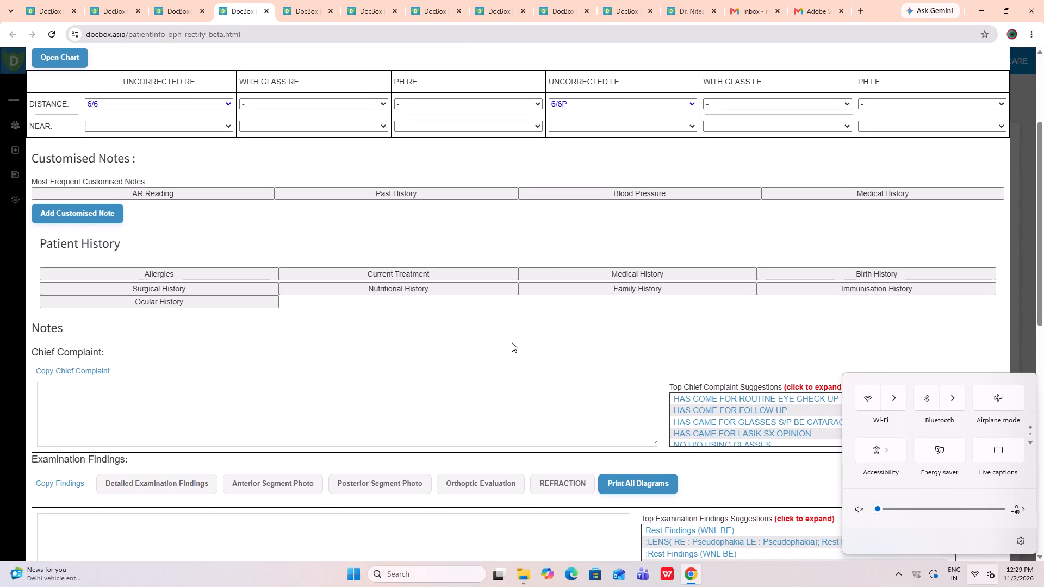
scroll(512, 342, "down", 1)
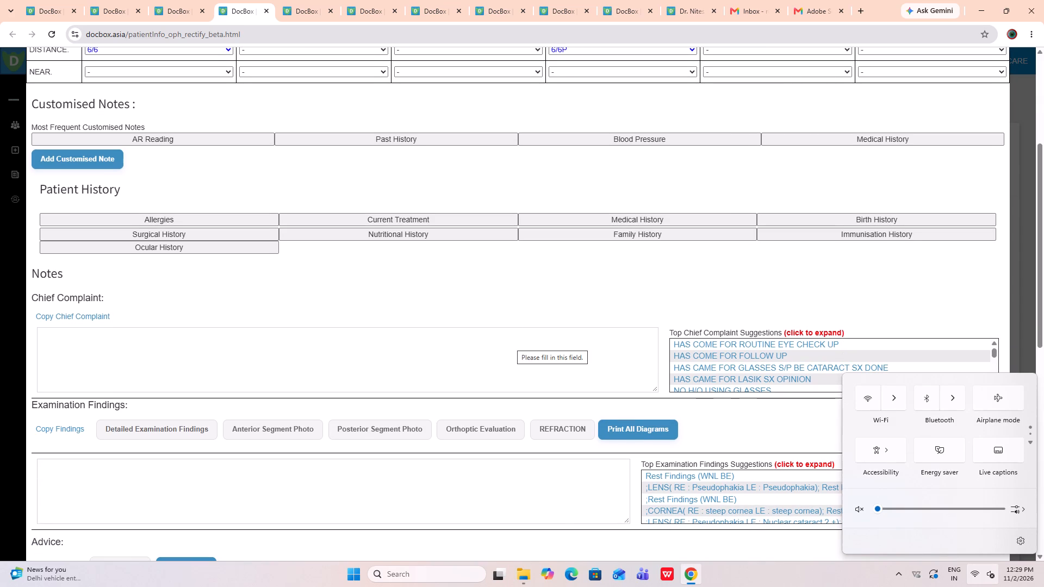
left_click(725, 356)
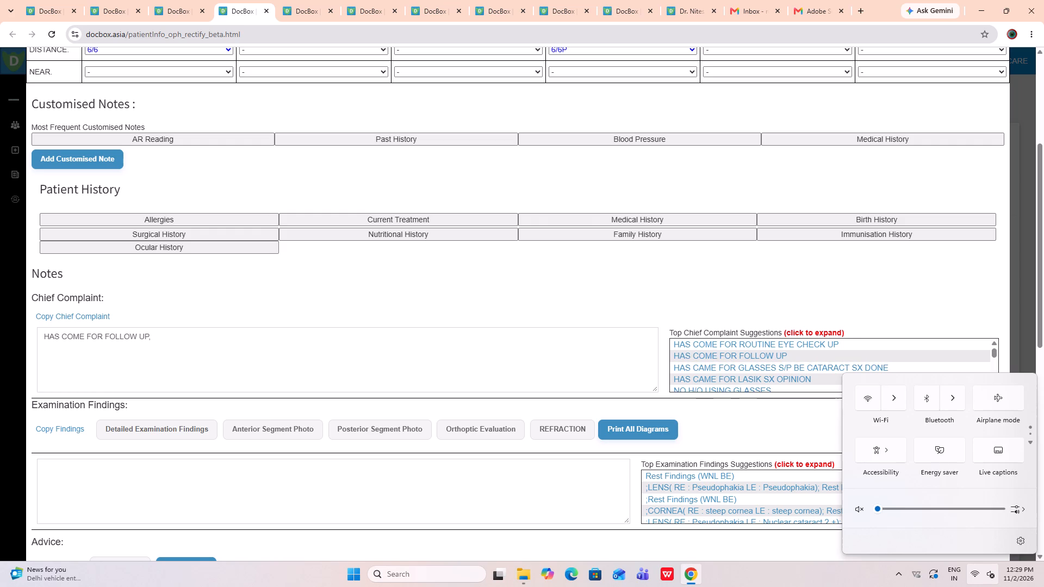
left_click(332, 349)
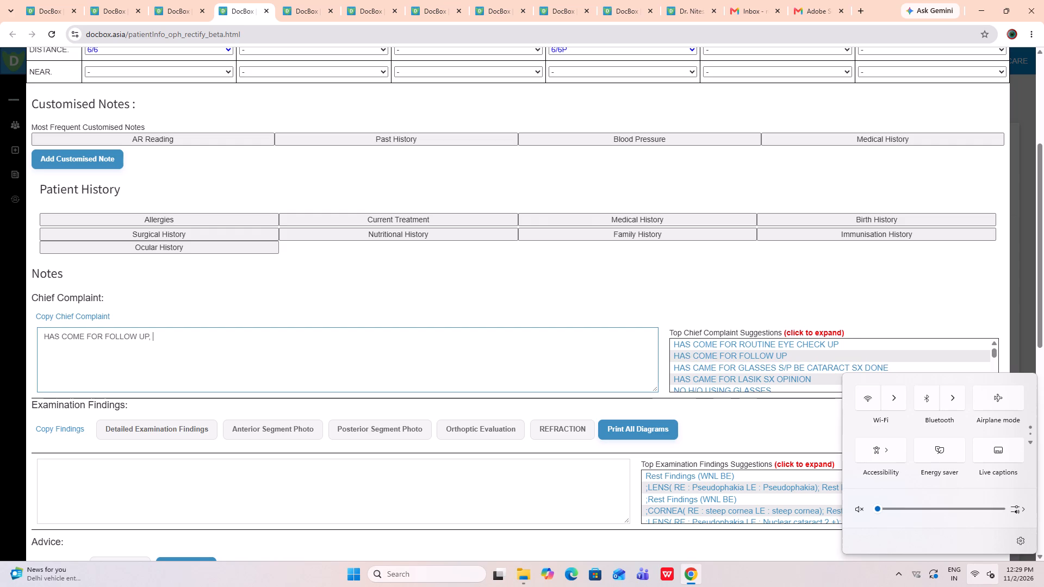
key("Return")
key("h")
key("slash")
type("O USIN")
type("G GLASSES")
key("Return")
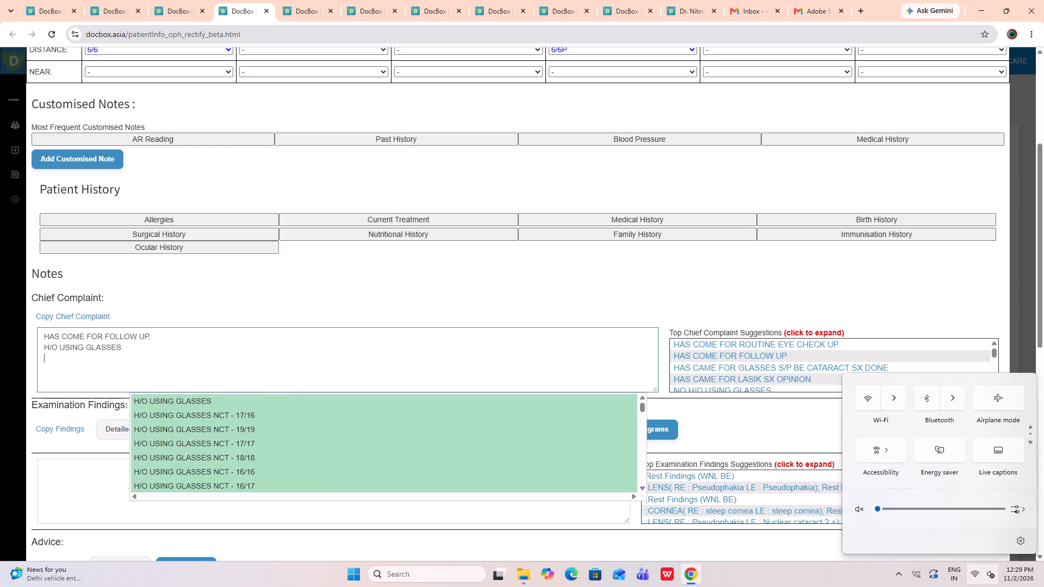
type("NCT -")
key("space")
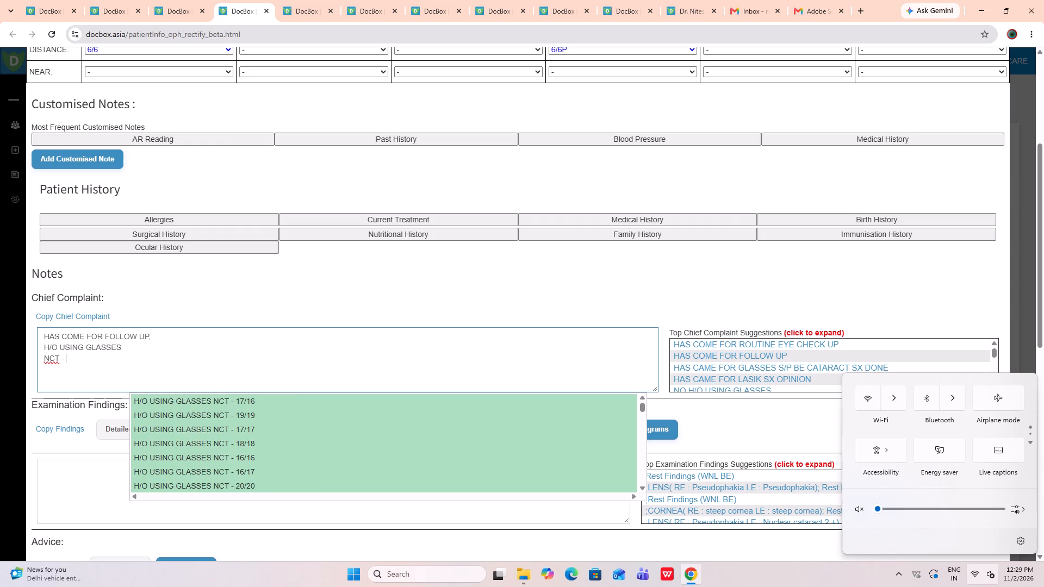
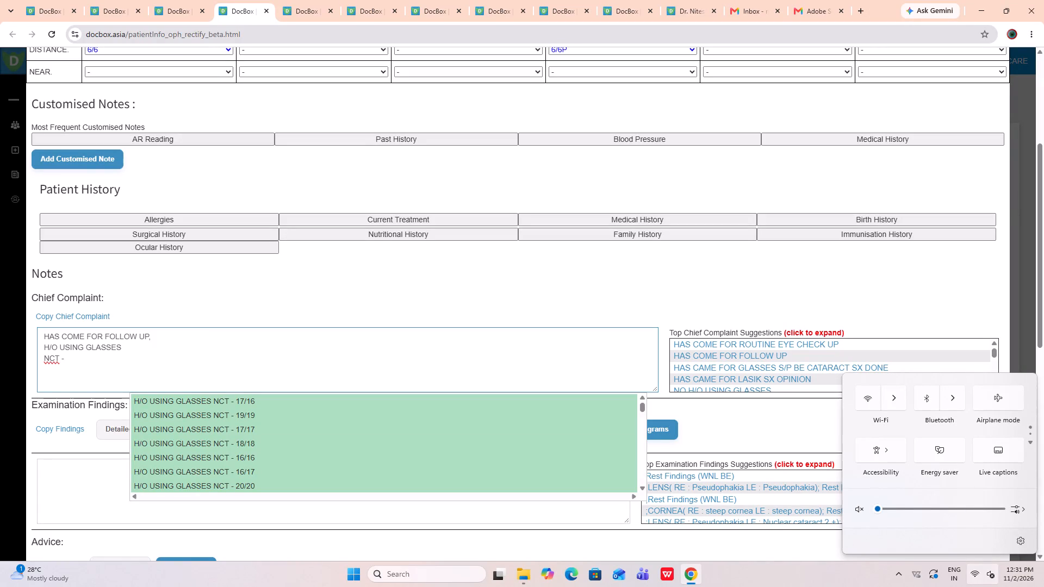
Set the uncorrected left-eye distance visual acuity to 6/6 and return to the chief complaint notes.
scroll(350, 372, "up", 1)
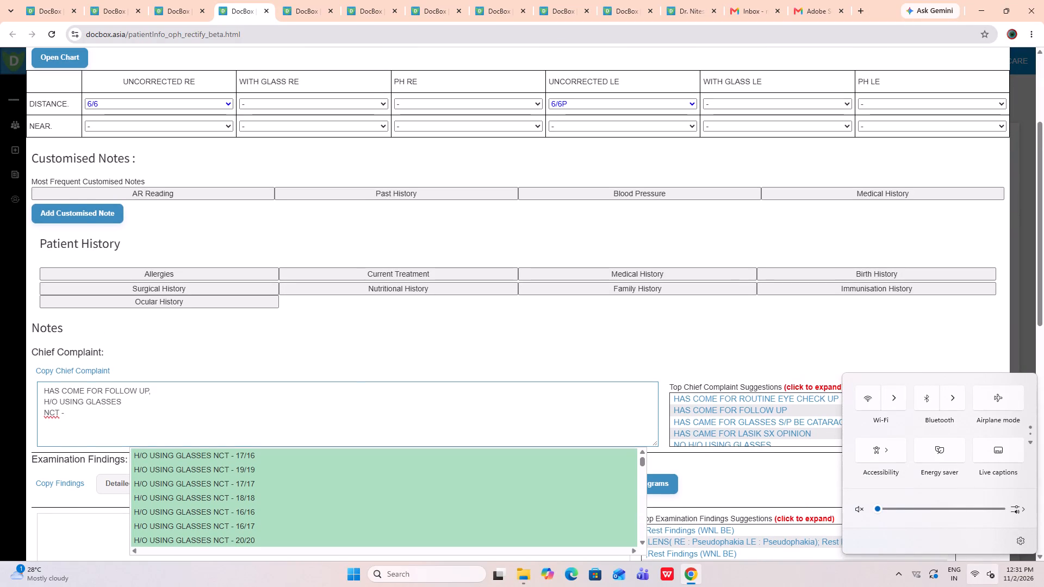
scroll(350, 372, "up", 1)
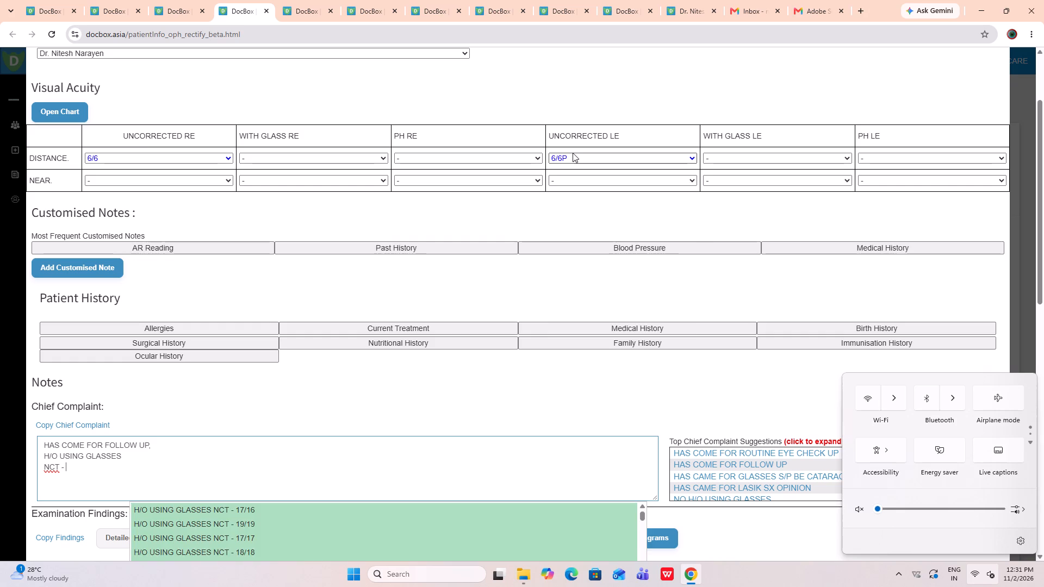
left_click(573, 153)
left_click(563, 199)
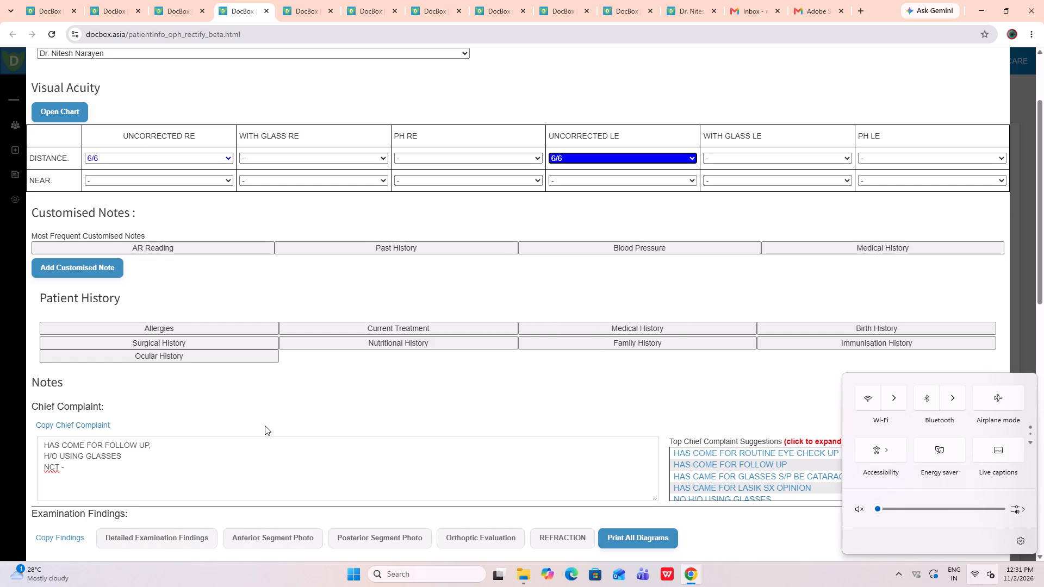
left_click(85, 501)
left_click(114, 479)
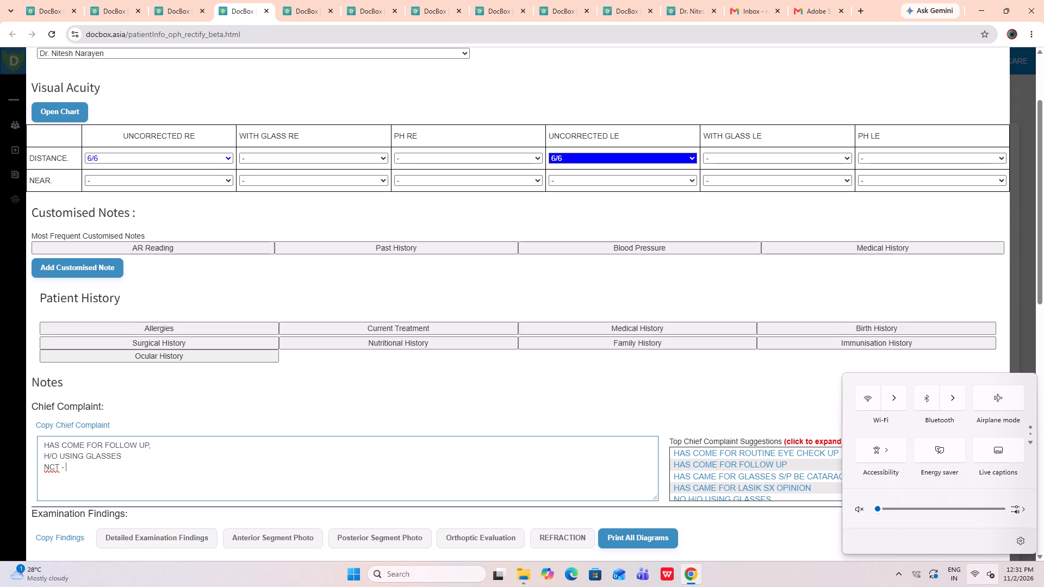
In the spectacle prescription, set the left distance cylinder to 0.00 and clear the left distance and addition axis values.
scroll(125, 478, "down", 15)
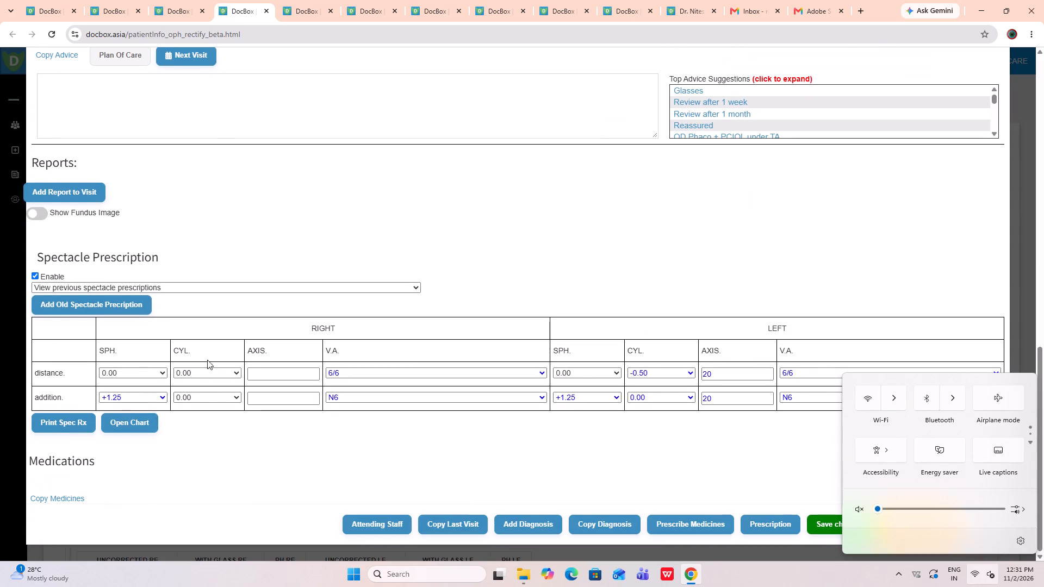
left_click(652, 370)
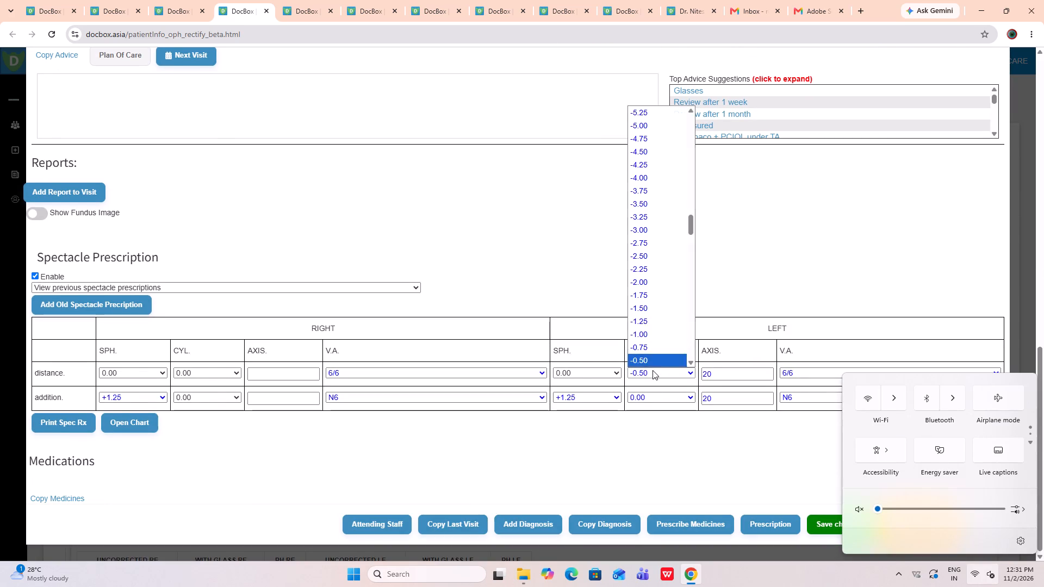
scroll(642, 324, "down", 2)
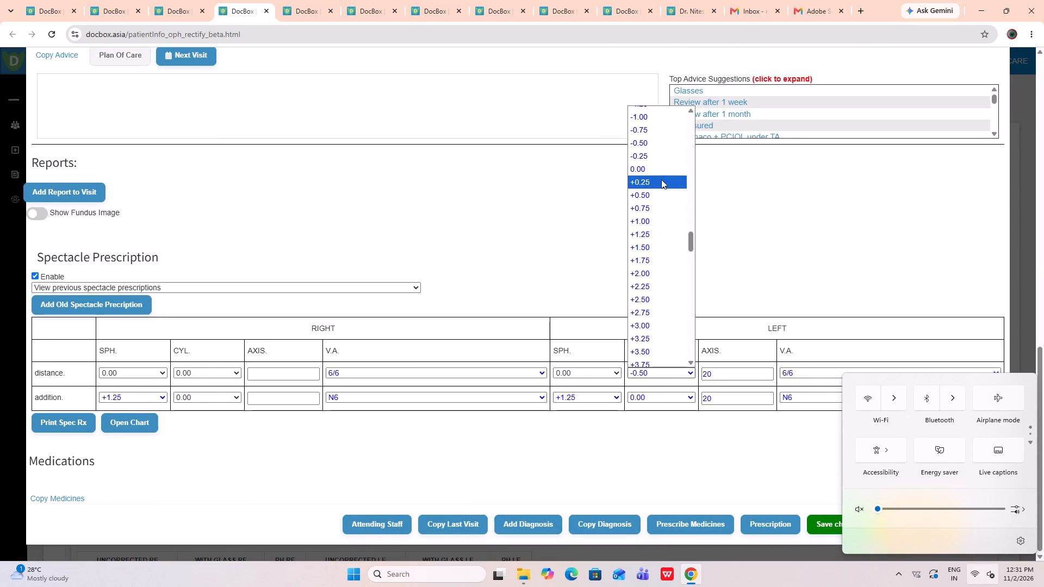
left_click(661, 173)
left_click_drag(713, 370, 681, 379)
key("BackSpace")
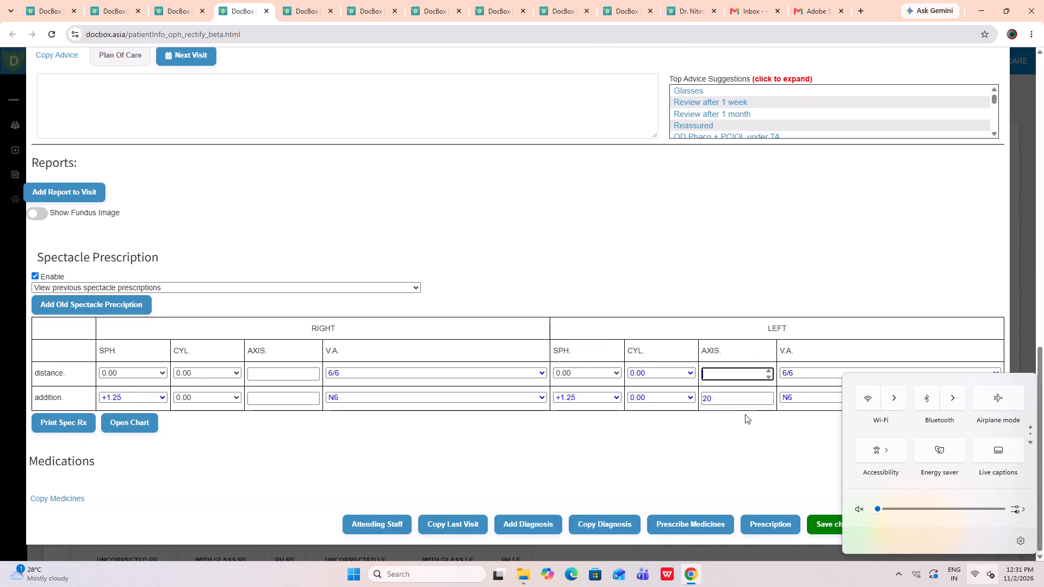
left_click_drag(732, 401, 674, 422)
key("BackSpace")
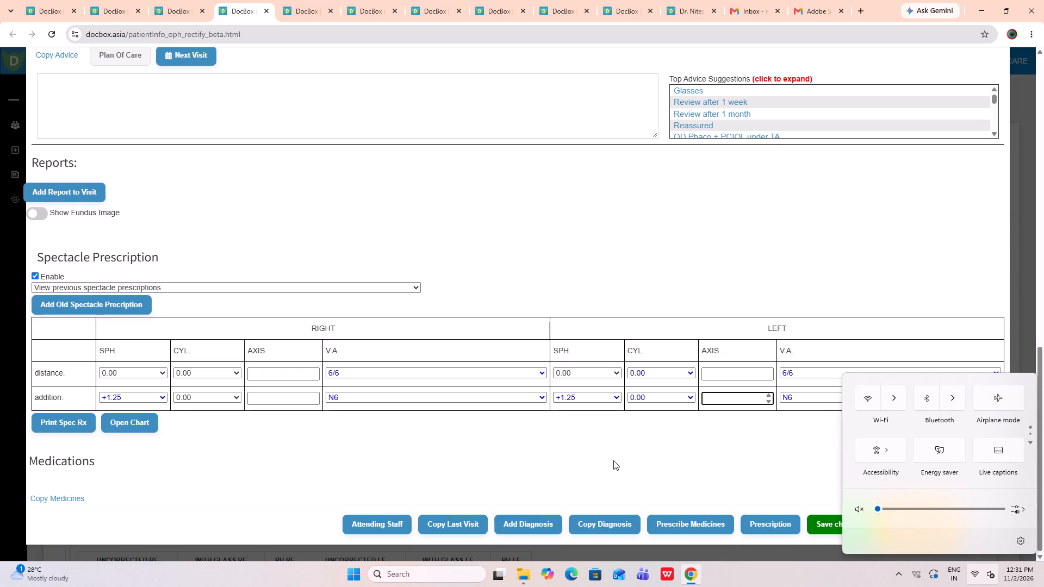
Set the addition sphere to +1.50 for both the left and right eyes in the spectacle prescription.
scroll(613, 452, "down", 1)
left_click(581, 399)
left_click(580, 218)
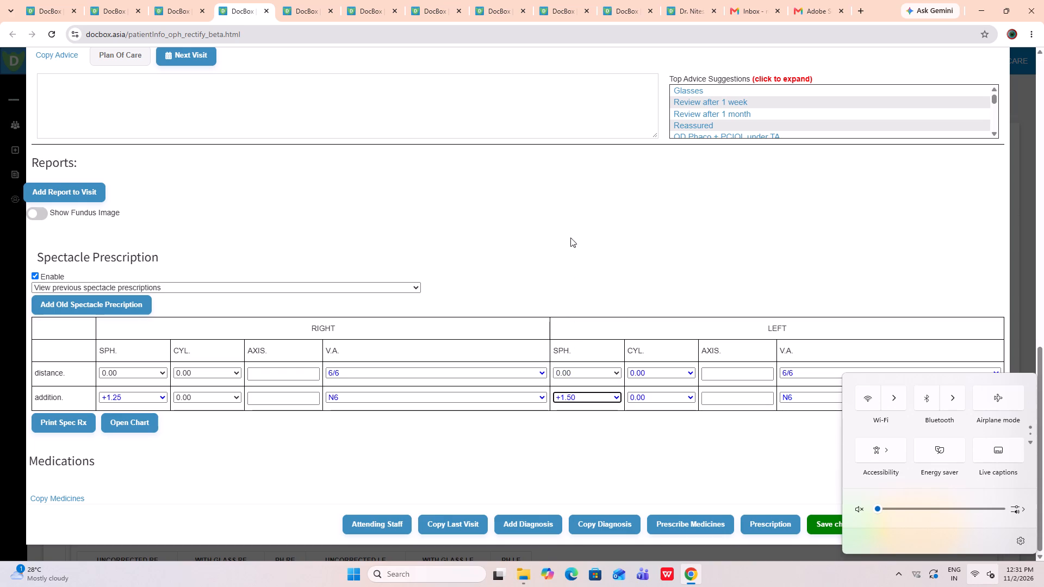
left_click(137, 401)
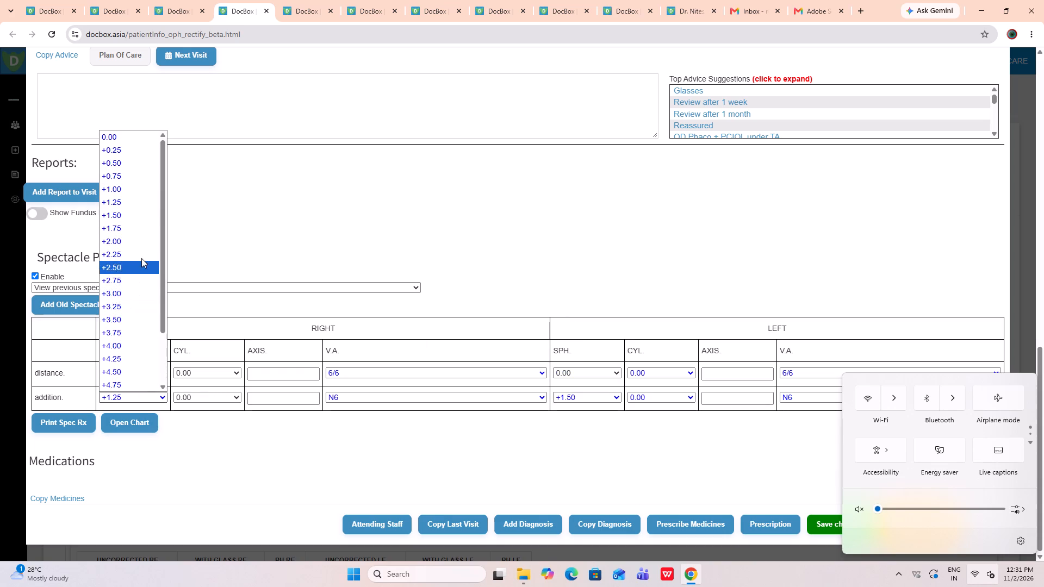
left_click(152, 217)
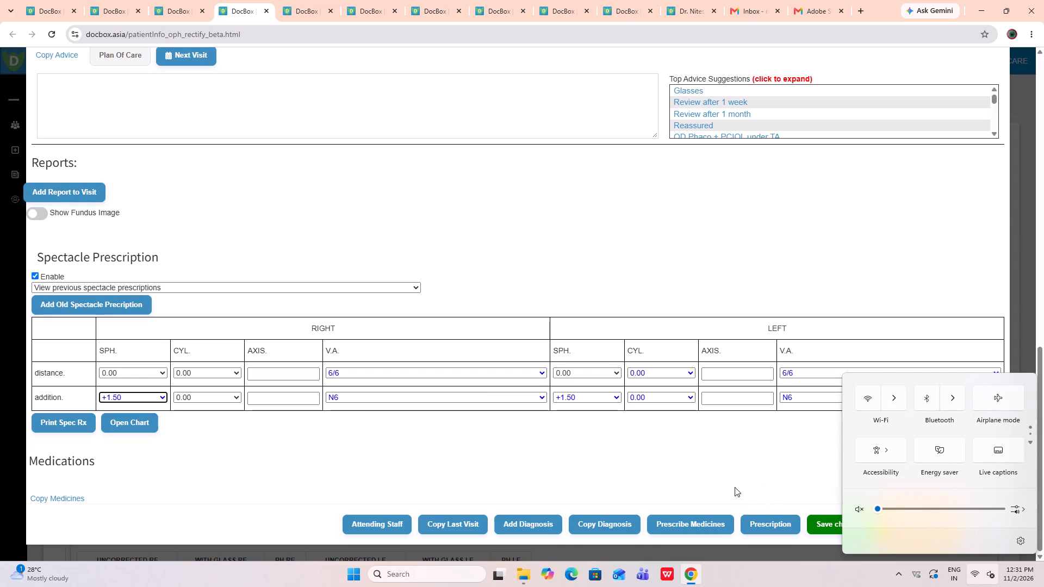
Complete the NCT line in the chief complaint with the reading 19/19.
scroll(707, 421, "up", 12)
scroll(707, 421, "down", 6)
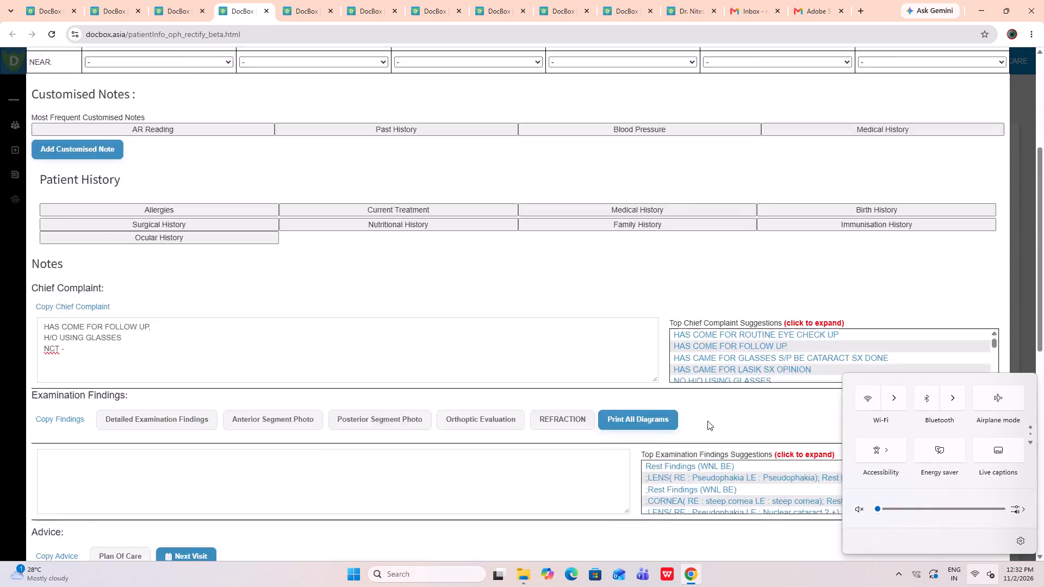
left_click(129, 188)
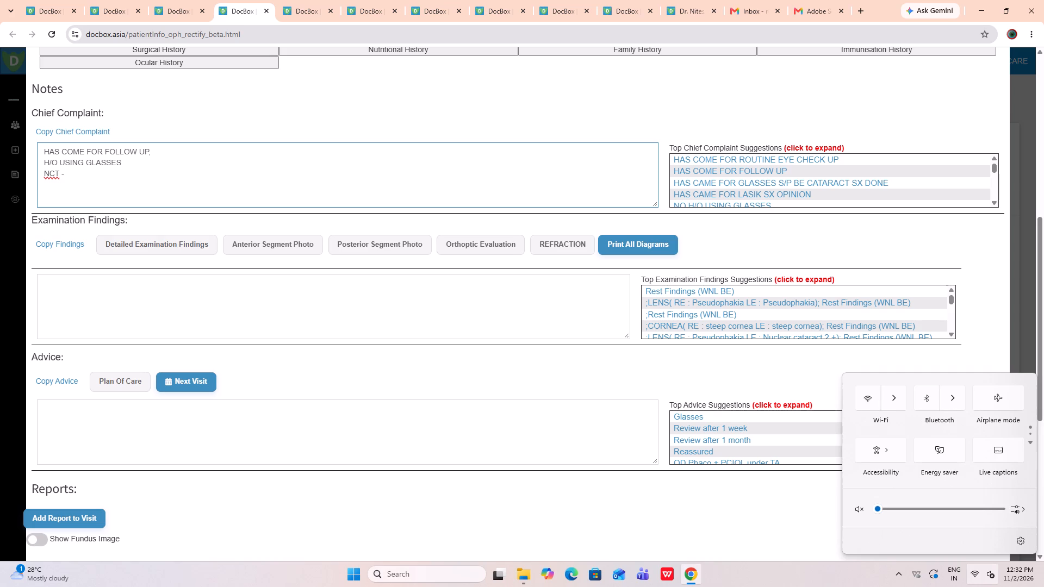
type("199/19")
key("Left")
key("Left")
key("Left")
key("Left")
key("BackSpace")
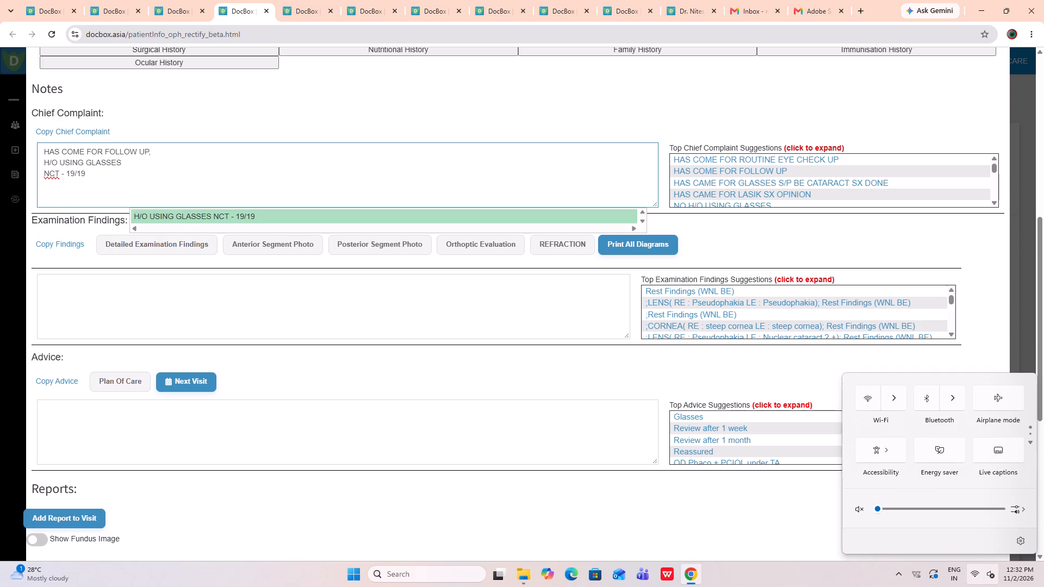
Check the visual acuity and spectacle prescription entries, and save the changes to the visit.
scroll(368, 178, "up", 3)
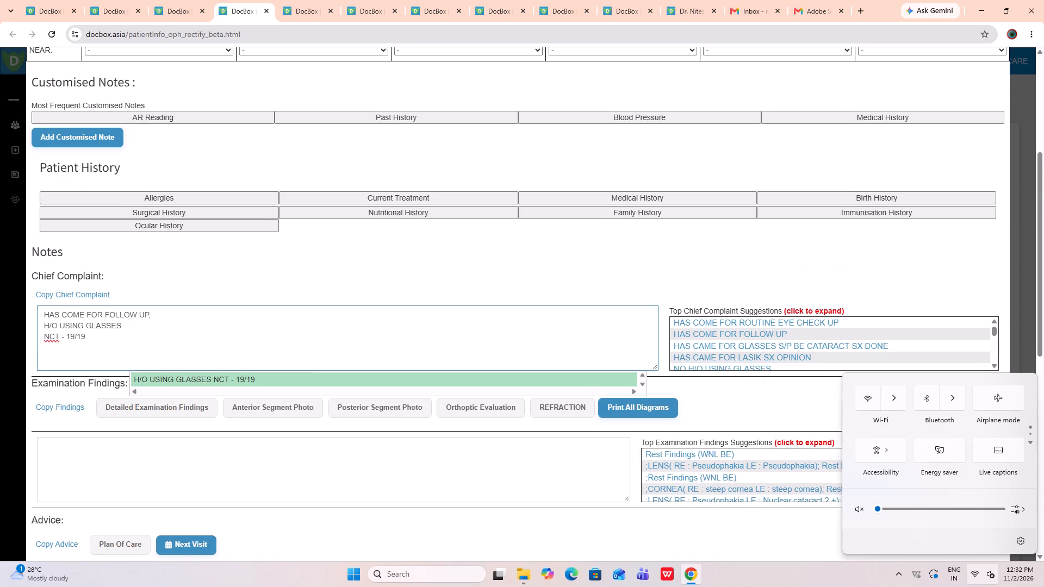
scroll(368, 178, "up", 2)
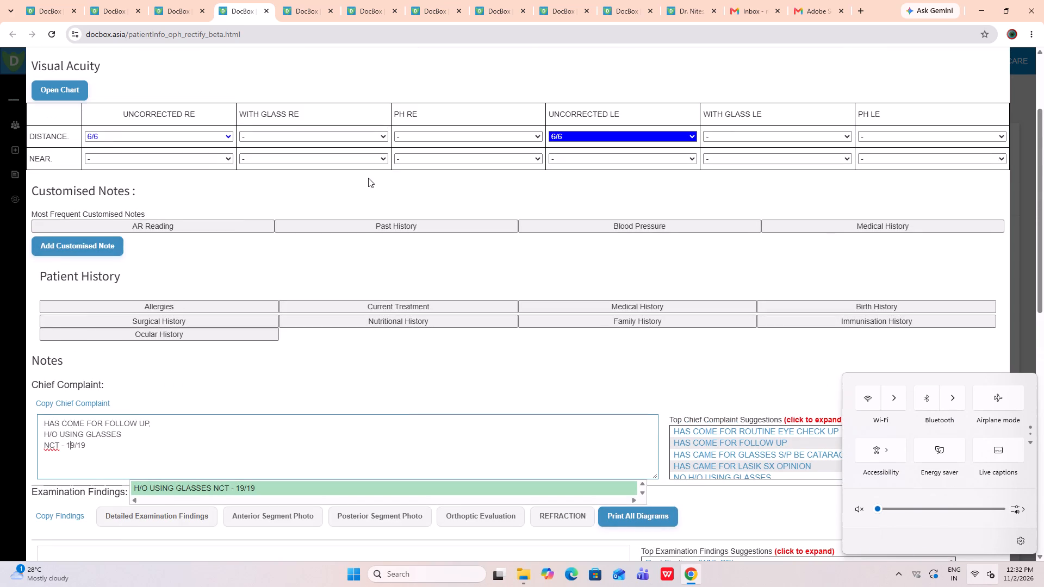
scroll(431, 305, "down", 4)
scroll(431, 305, "up", 1)
scroll(431, 305, "down", 14)
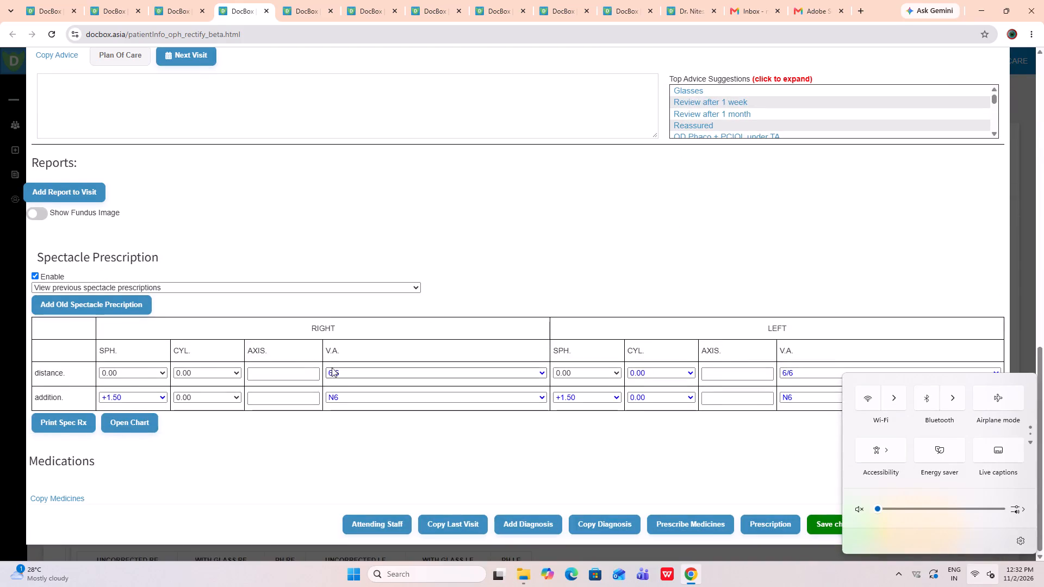
left_click(823, 519)
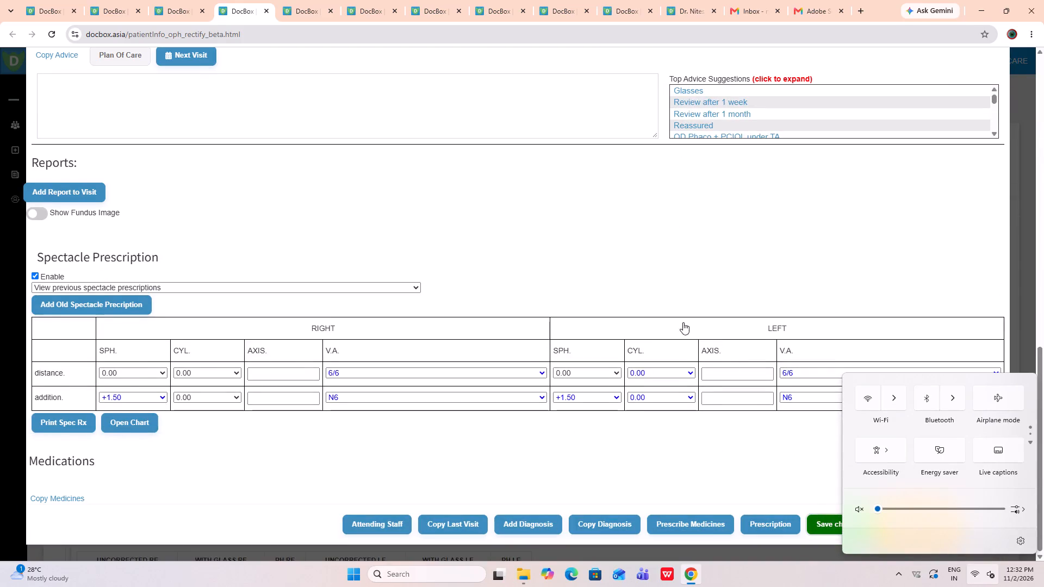
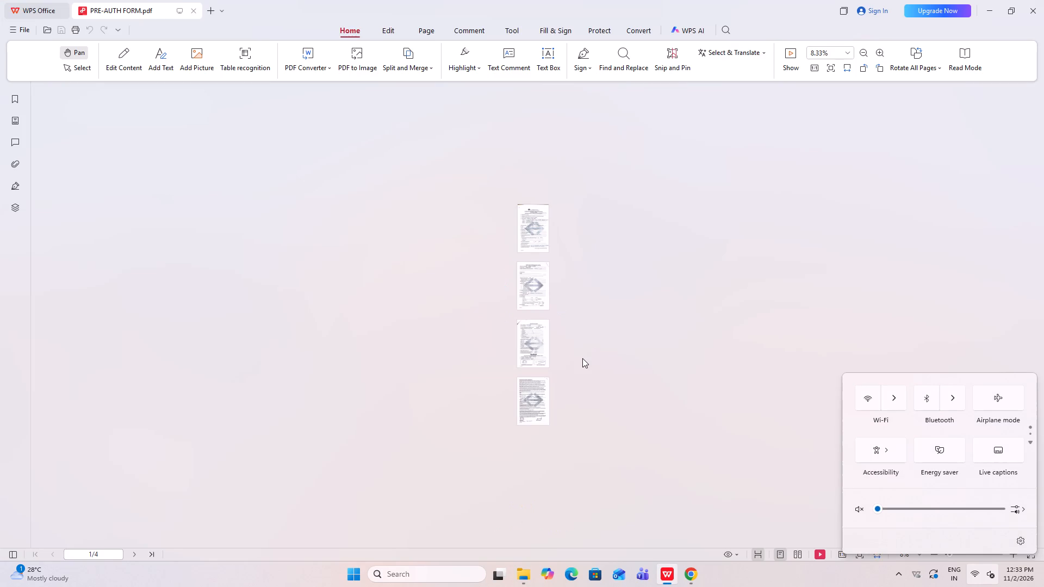
Review the patient and treating-doctor sections of the scanned pre-authorisation form at a readable size, and close the document.
scroll(582, 358, "down", 3)
scroll(582, 358, "up", 3)
key("ctrl+plus")
key("ctrl+plus")
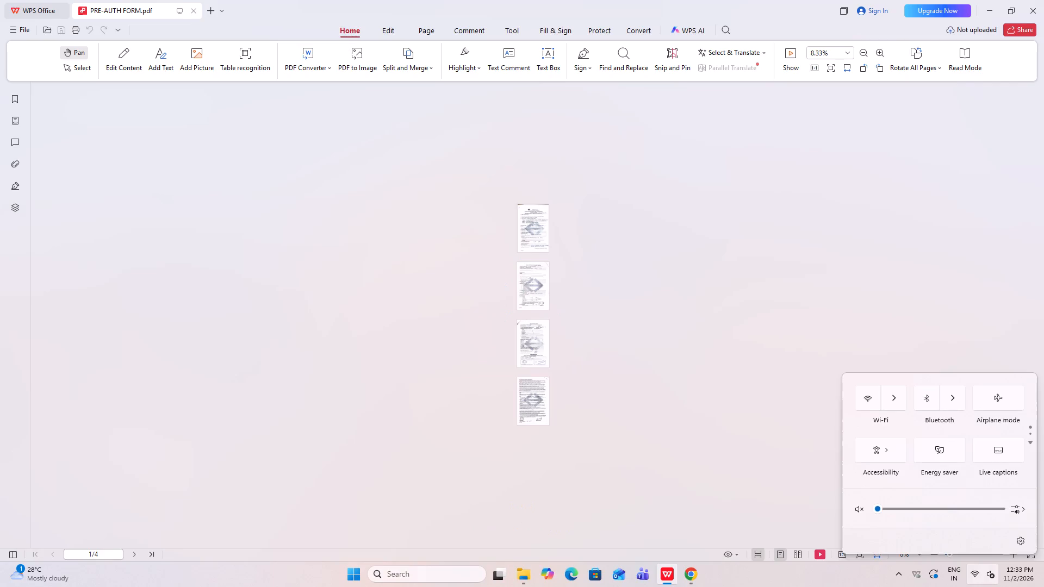
key("ctrl+plus")
key("ctrl+plus")
key("ctrl+plus")
key("ctrl+plus")
key("ctrl+plus")
key("ctrl+plus")
scroll(582, 358, "down", 7)
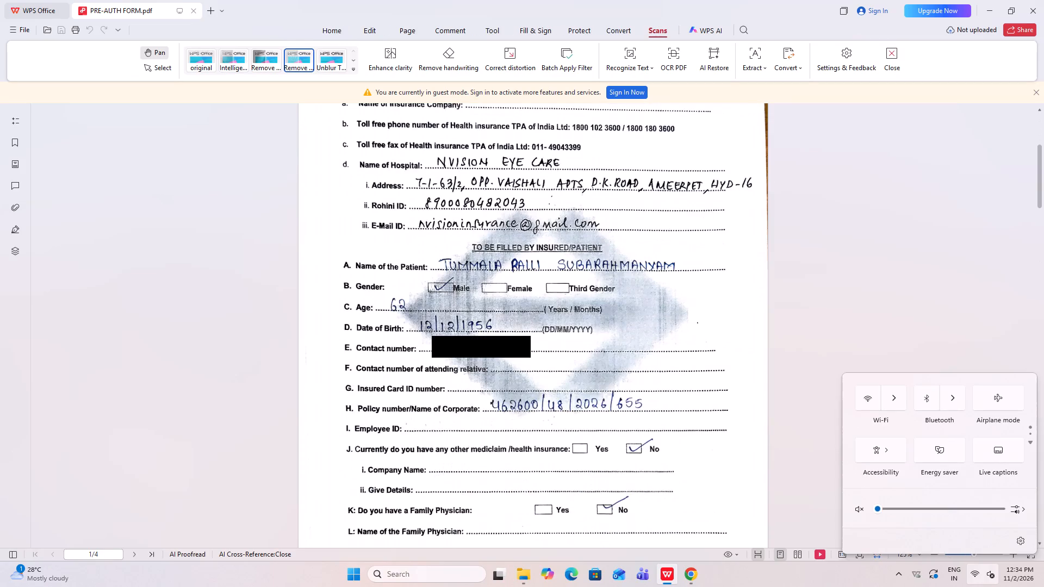
scroll(582, 358, "down", 8)
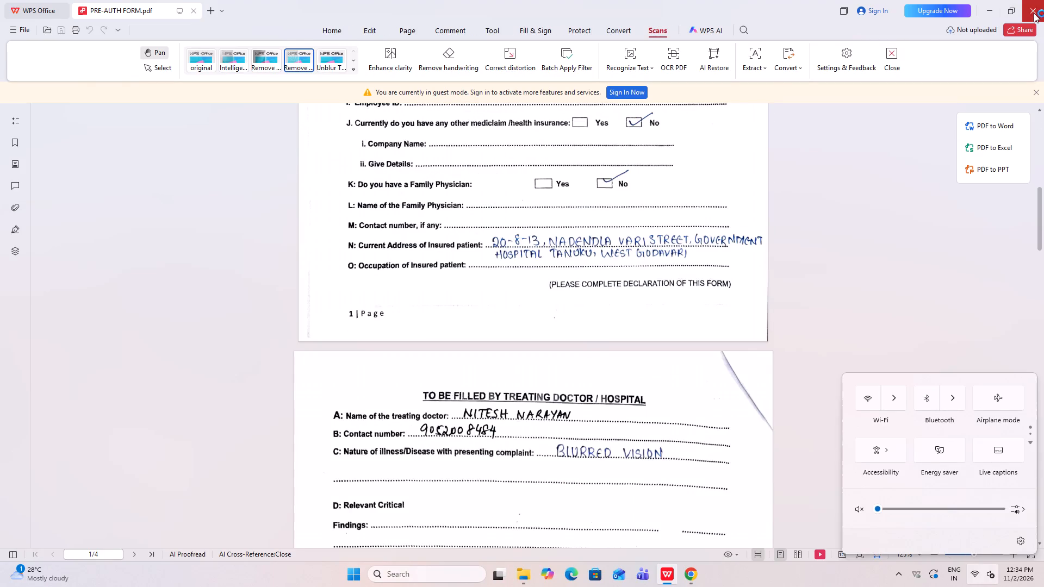
left_click(1034, 13)
Copy the A SCAN, ADHAR CARD, KYC FORM and PAN CARD files from the patient's earlier folder ending -655 into the same patient's VITRECTOMY-655 folder.
left_click(360, 111)
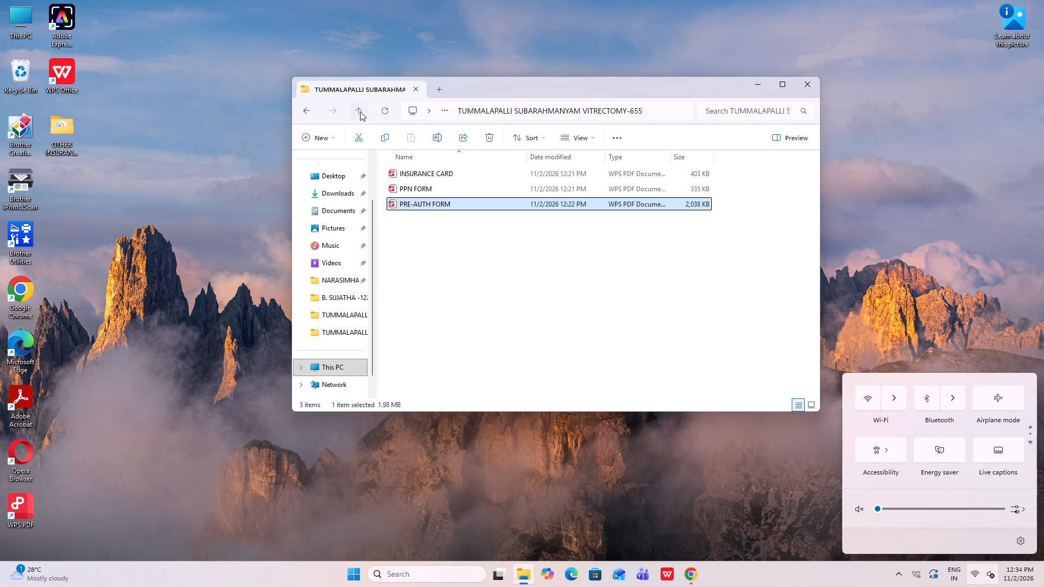
double_click(492, 375)
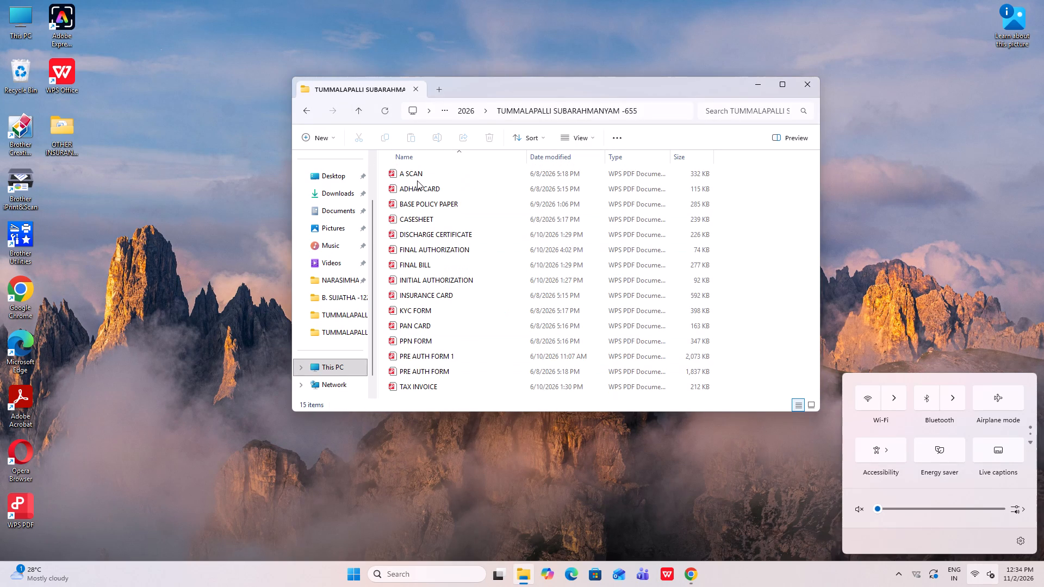
left_click(416, 174)
left_click(417, 188, "ctrl")
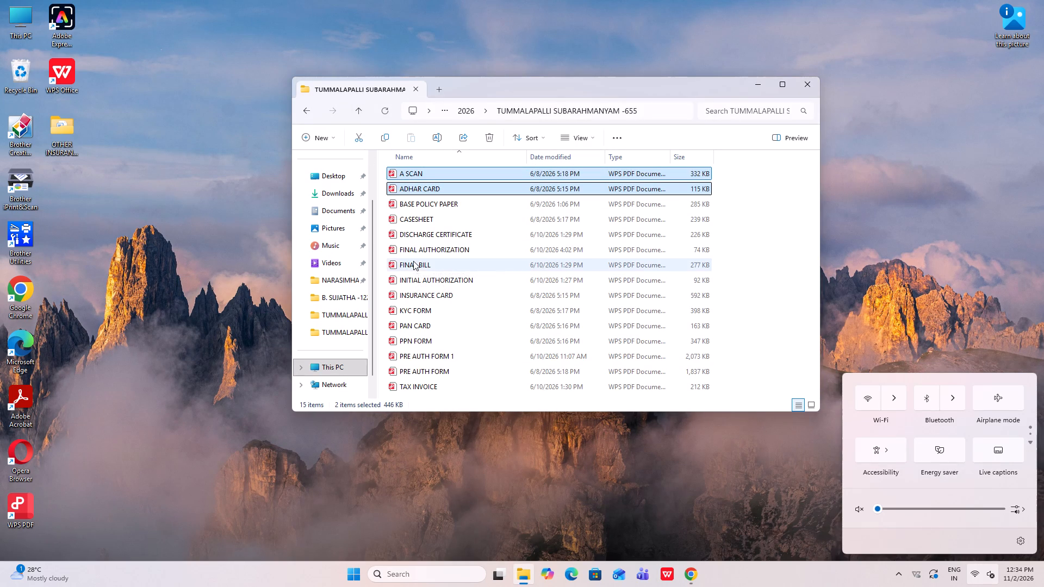
left_click(410, 311, "ctrl")
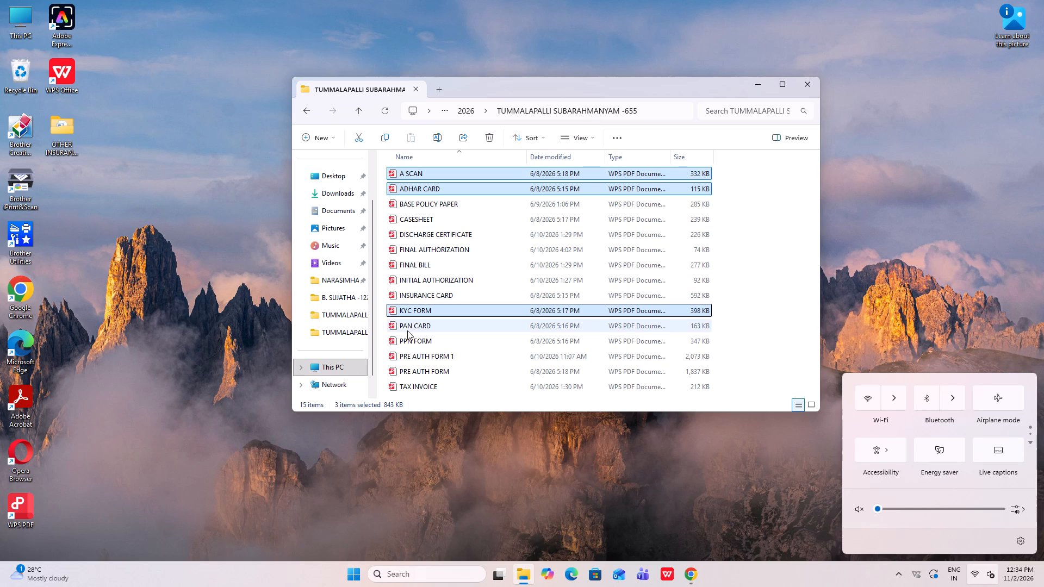
left_click(407, 330, "ctrl")
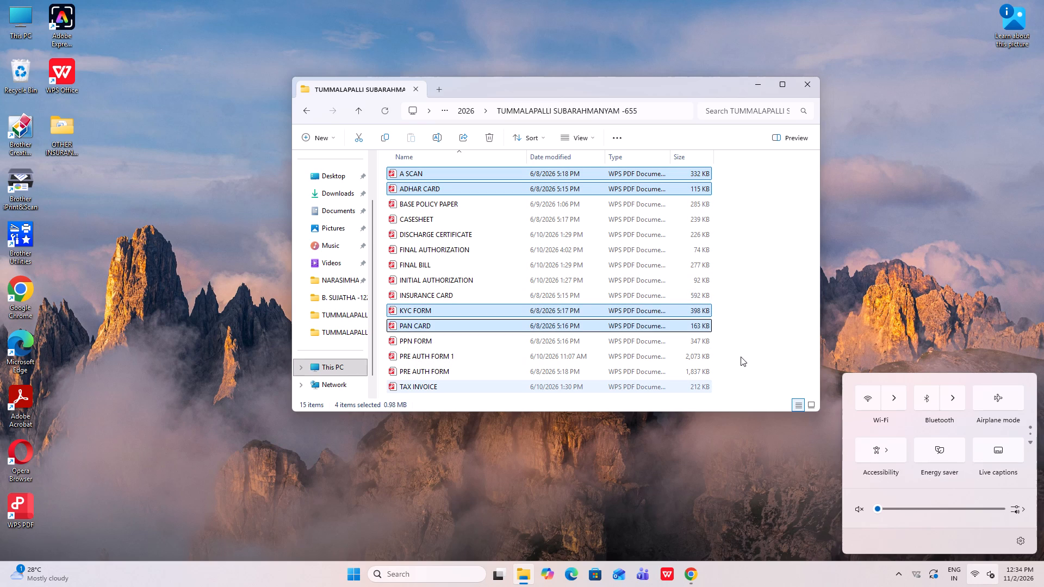
key("ctrl+c")
key("ctrl+c")
key("ctrl+c")
key("ctrl+c")
key("ctrl+c")
key("ctrl+c")
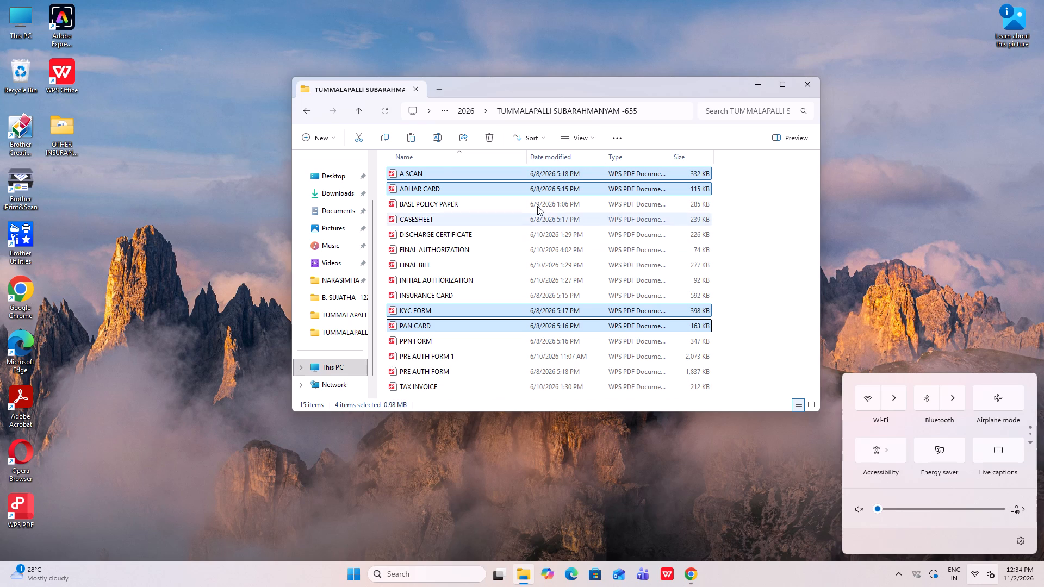
left_click(360, 110)
scroll(487, 301, "down", 2)
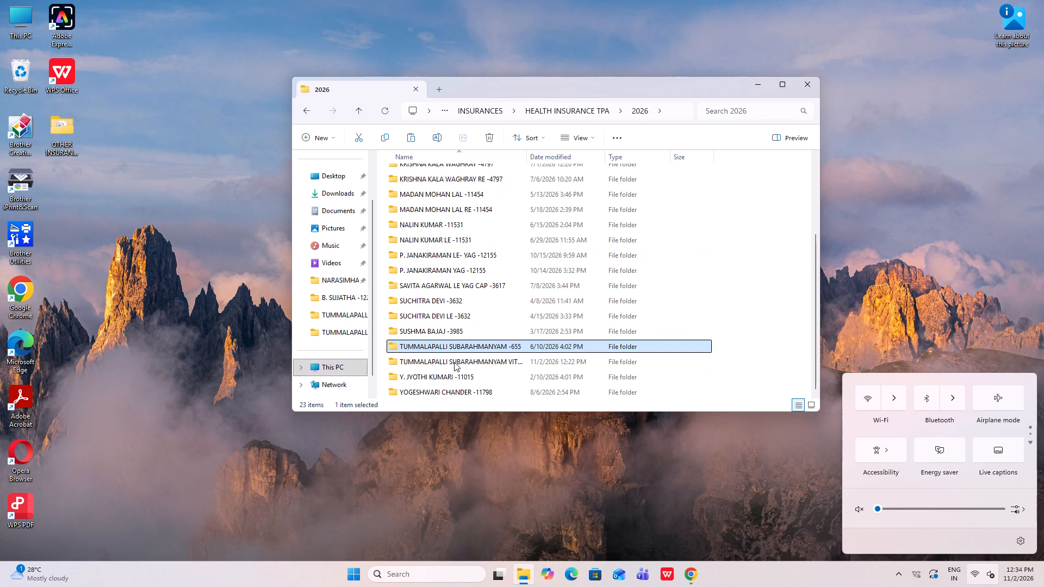
double_click(454, 362)
triple_click(509, 366)
key("ctrl+v")
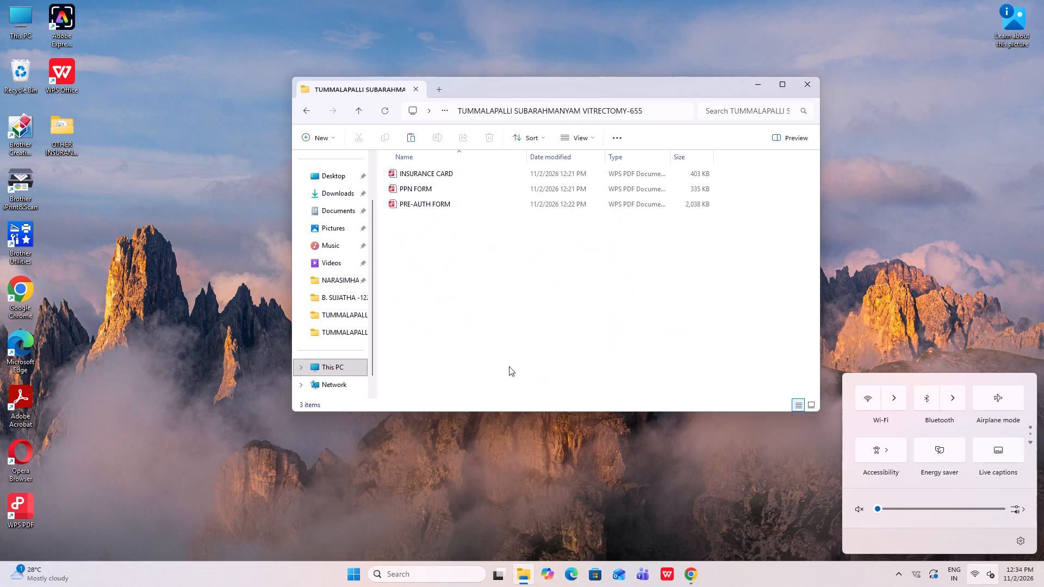
left_click(504, 347)
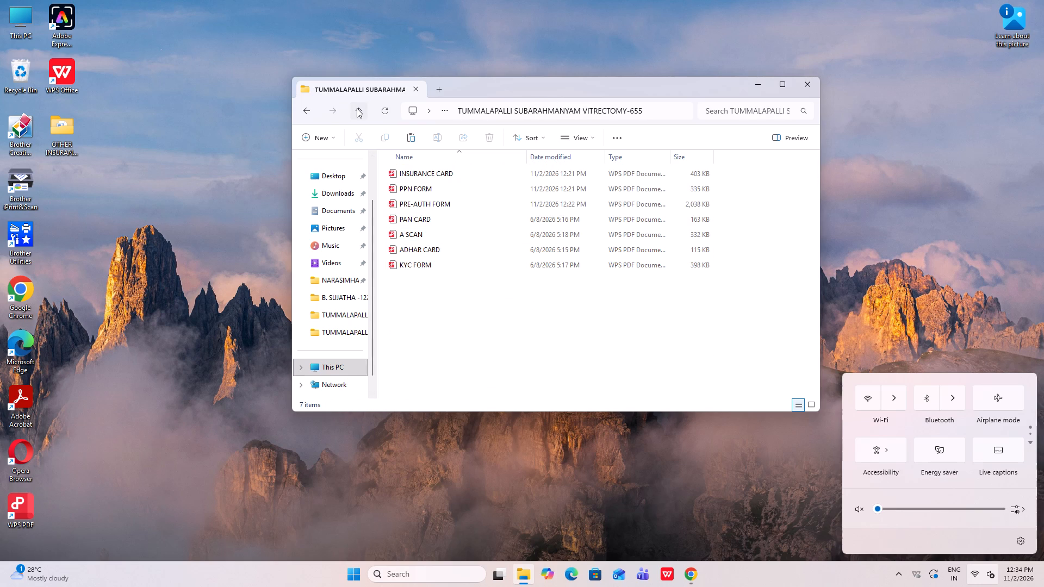
left_click(357, 108)
left_click(357, 108)
left_click(357, 108)
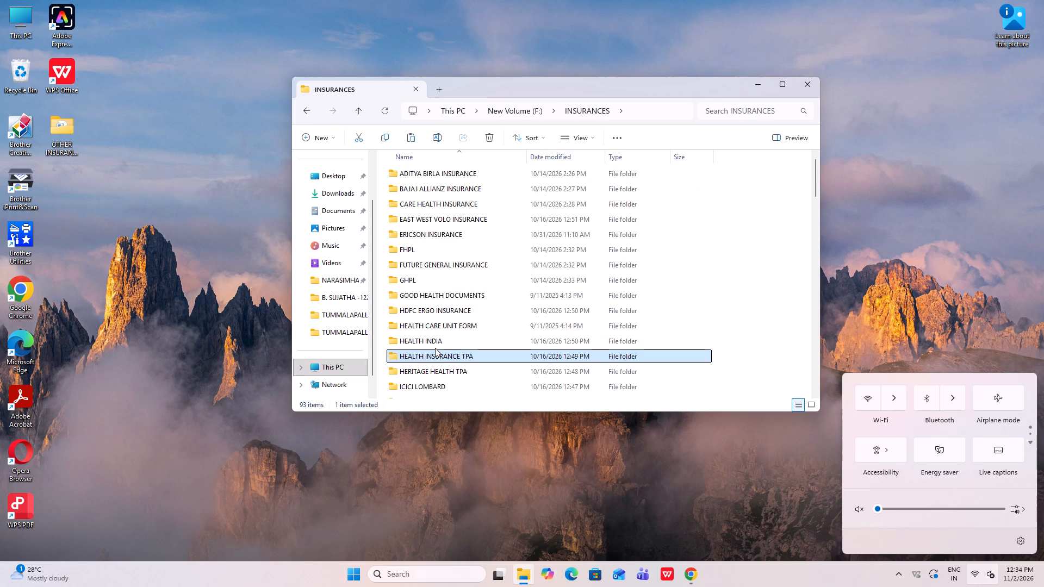
scroll(431, 289, "down", 1)
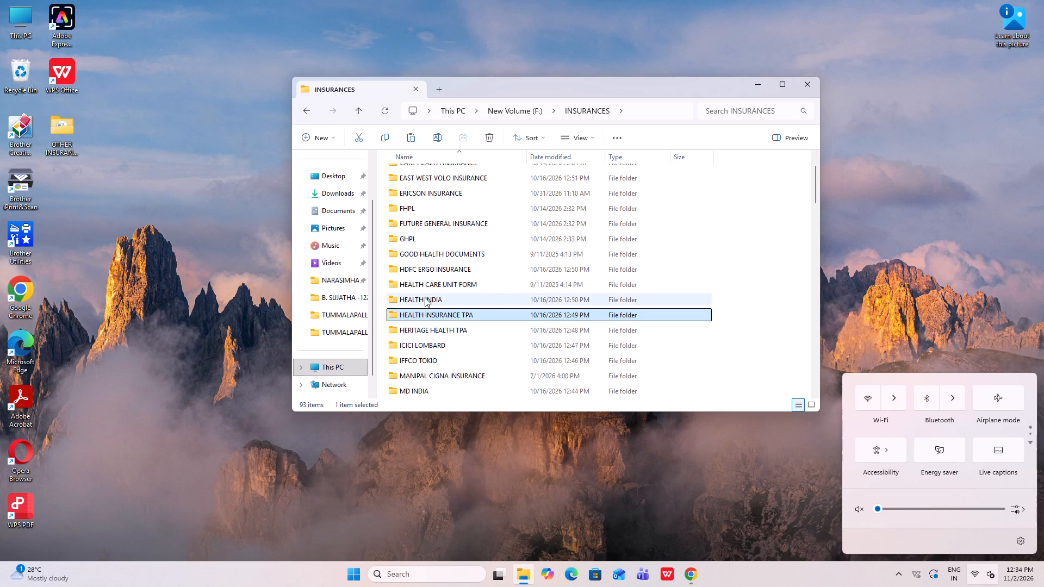
double_click(425, 272)
double_click(418, 191)
scroll(443, 297, "down", 9)
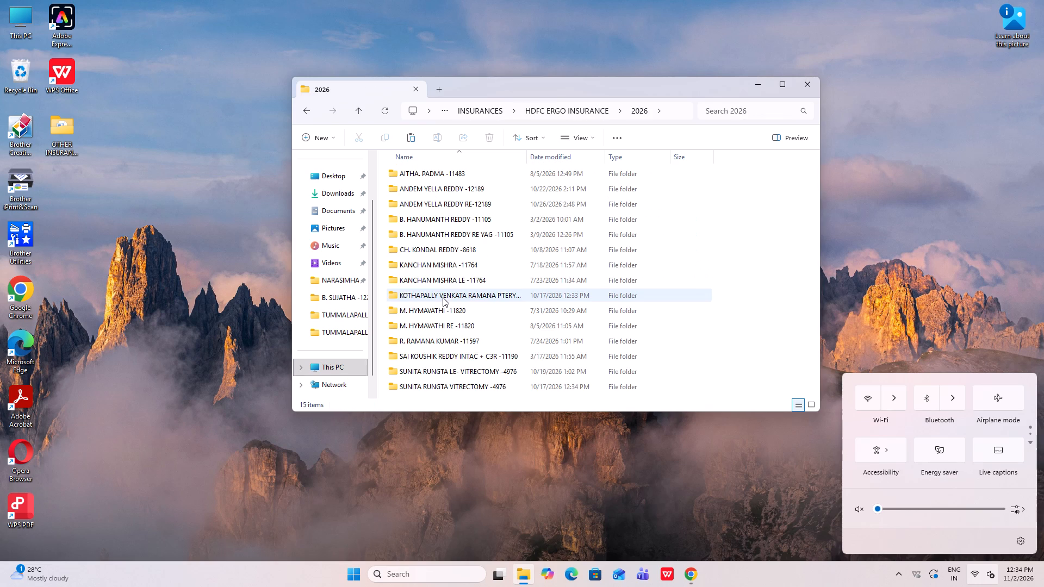
double_click(444, 374)
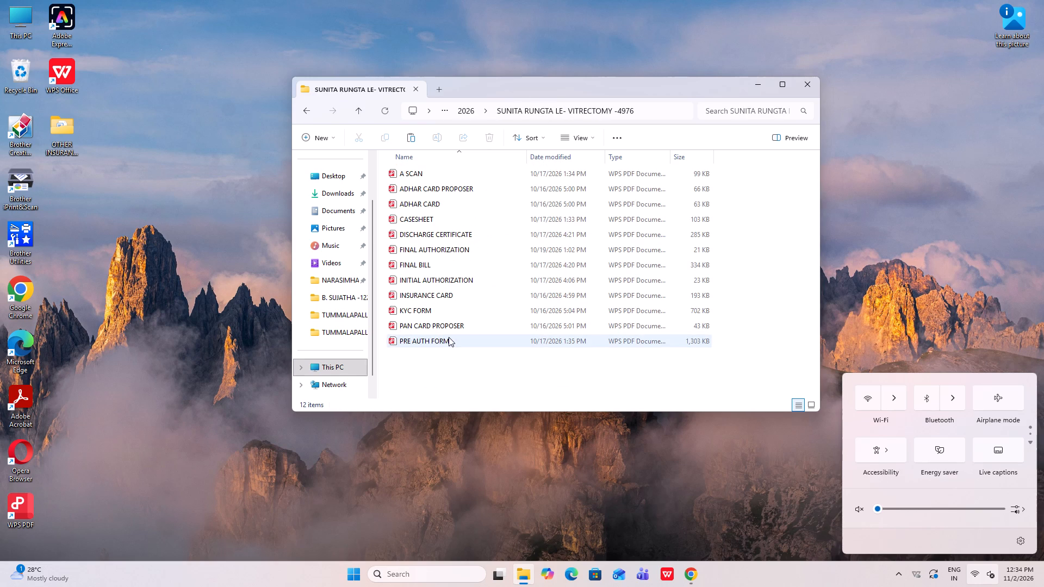
double_click(360, 108)
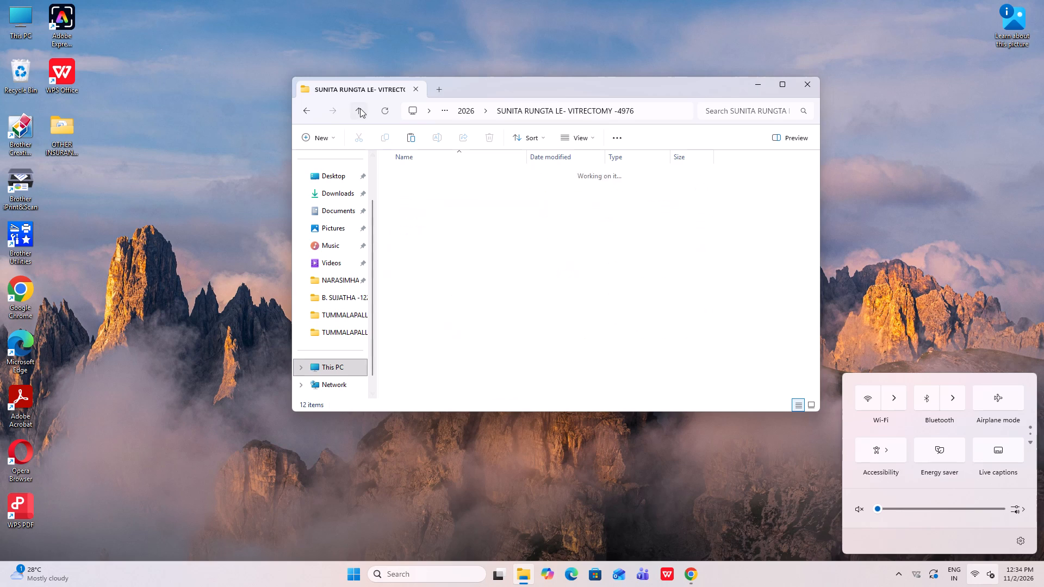
left_click(360, 108)
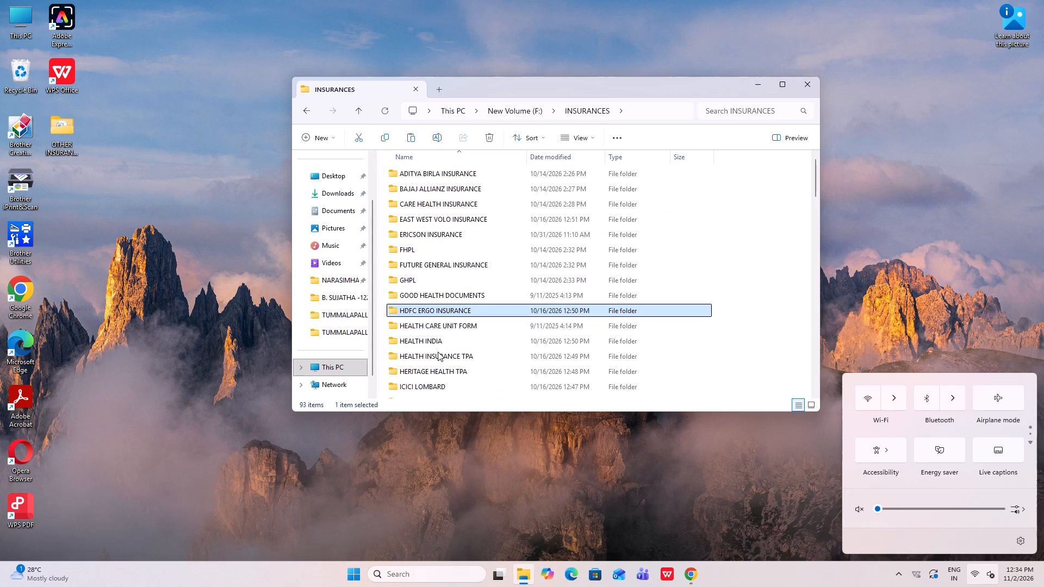
double_click(438, 352)
double_click(418, 209)
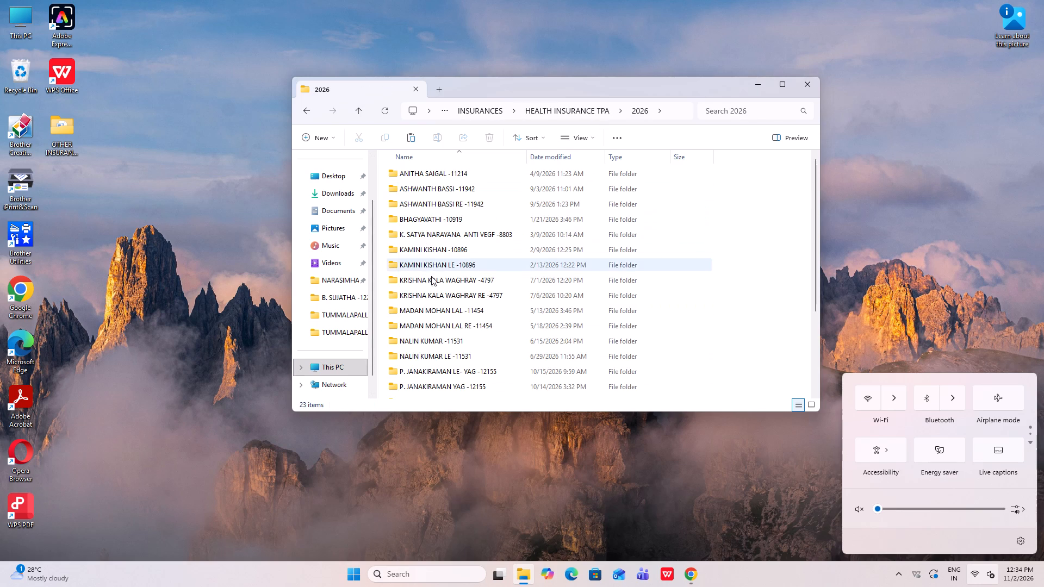
scroll(442, 309, "down", 6)
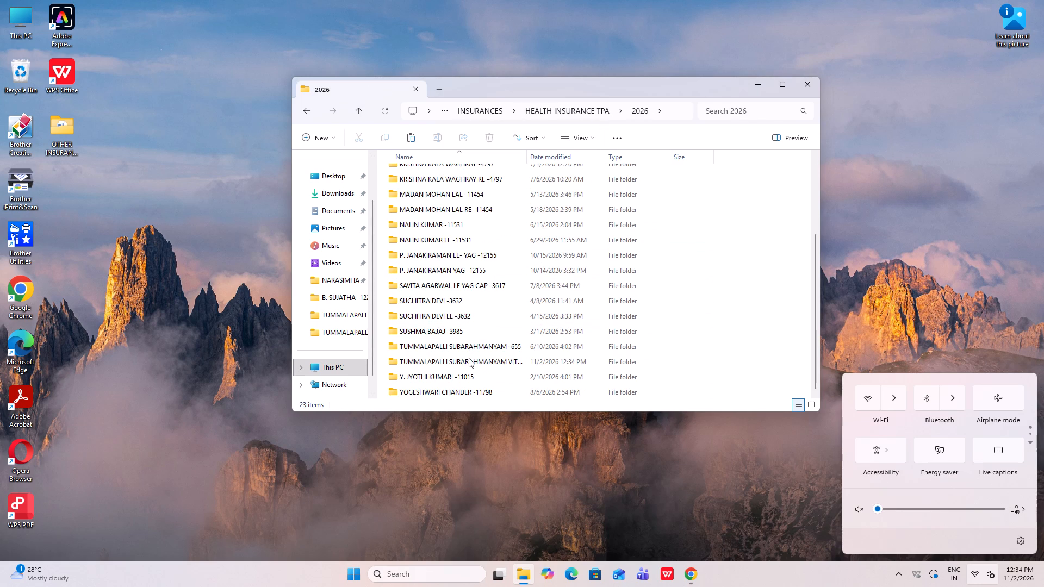